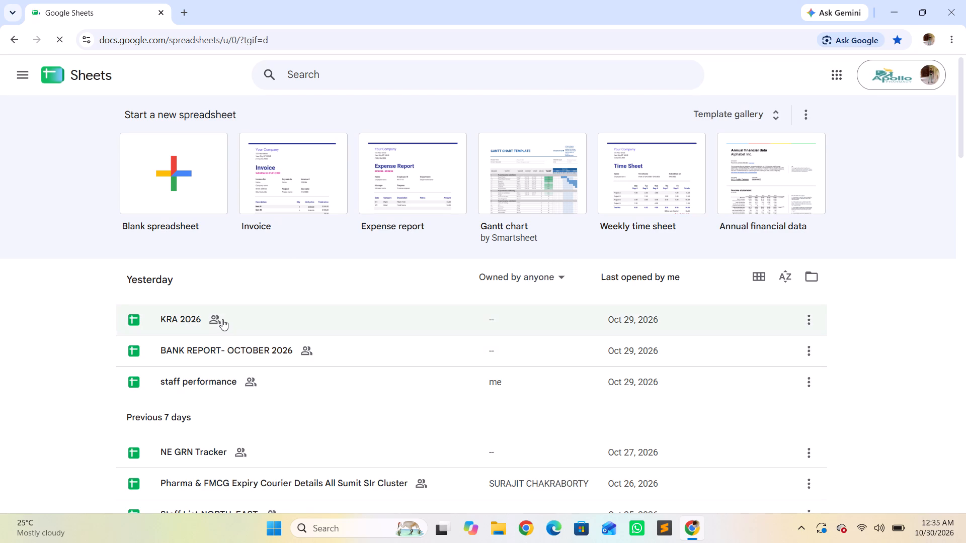
# Open the KRA 2026 spreadsheet.
pyautogui.click(222, 319)
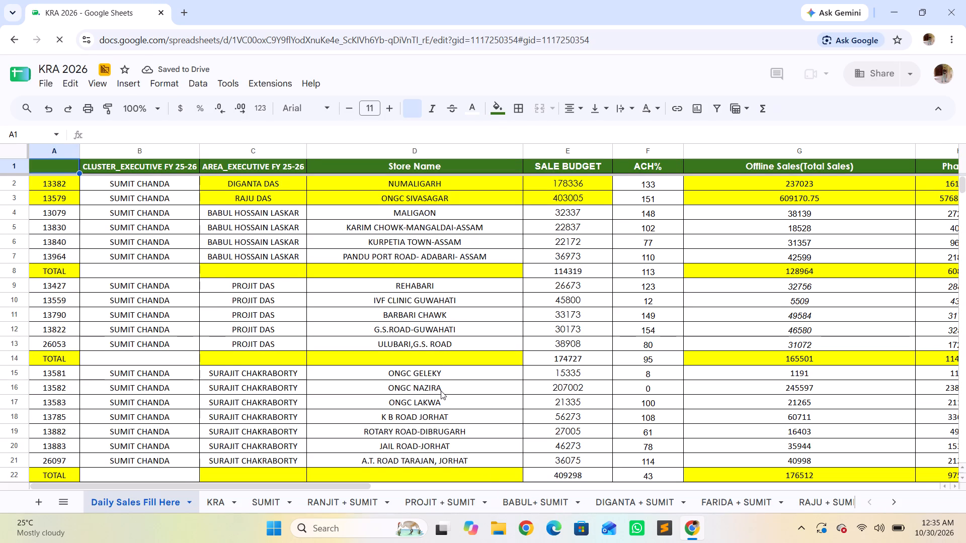
# Clear the Offline Sales through Bill Count figures (G23:R30) for the stores from Silpukuri to Dhakai Patty, Nagaon on the daily sales sheet.
pyautogui.hscroll(2, 441, 391)
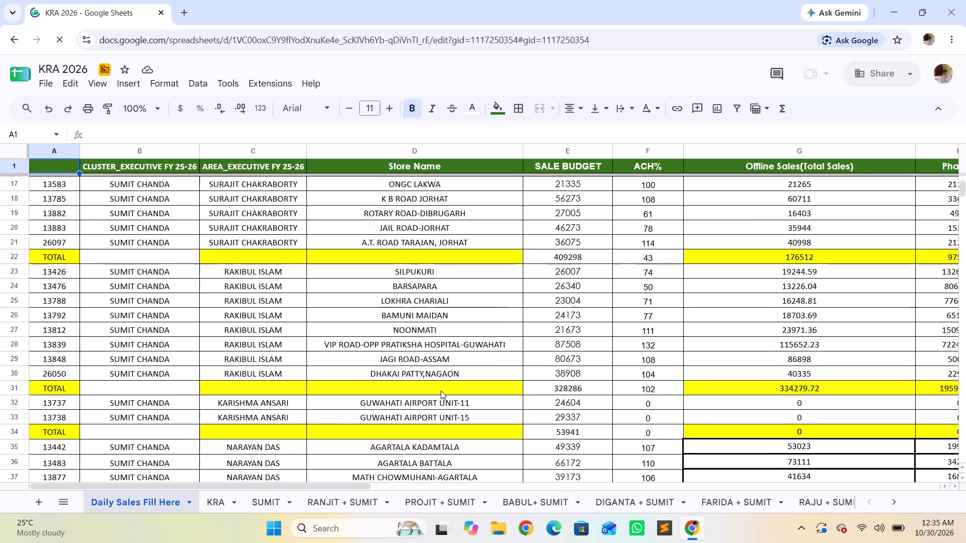
pyautogui.hscroll(1, 441, 391)
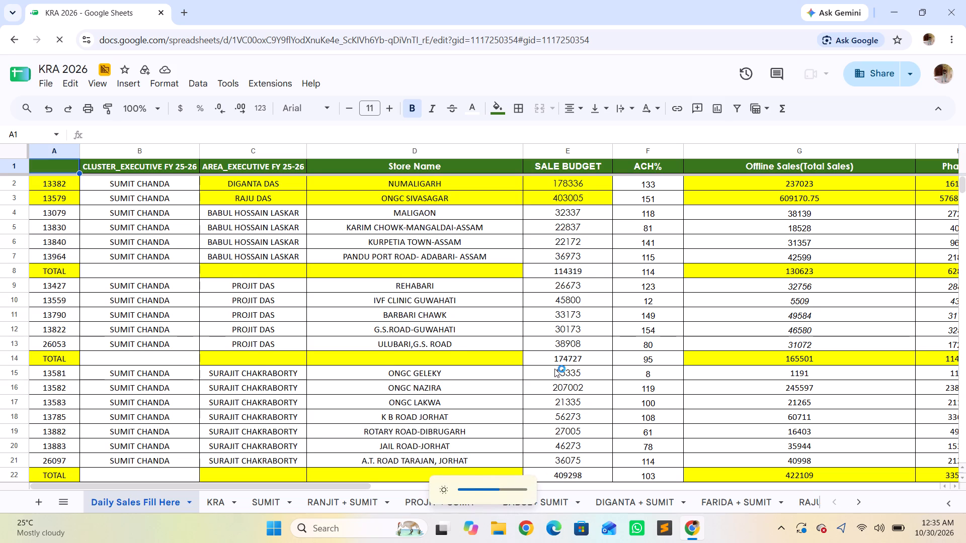
pyautogui.scroll(-4, 554, 369)
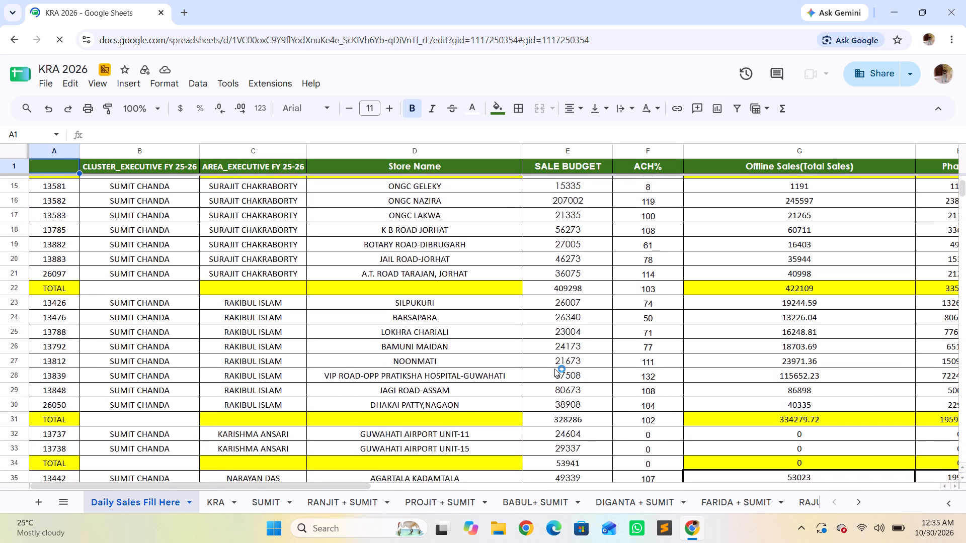
pyautogui.scroll(-1, 554, 369)
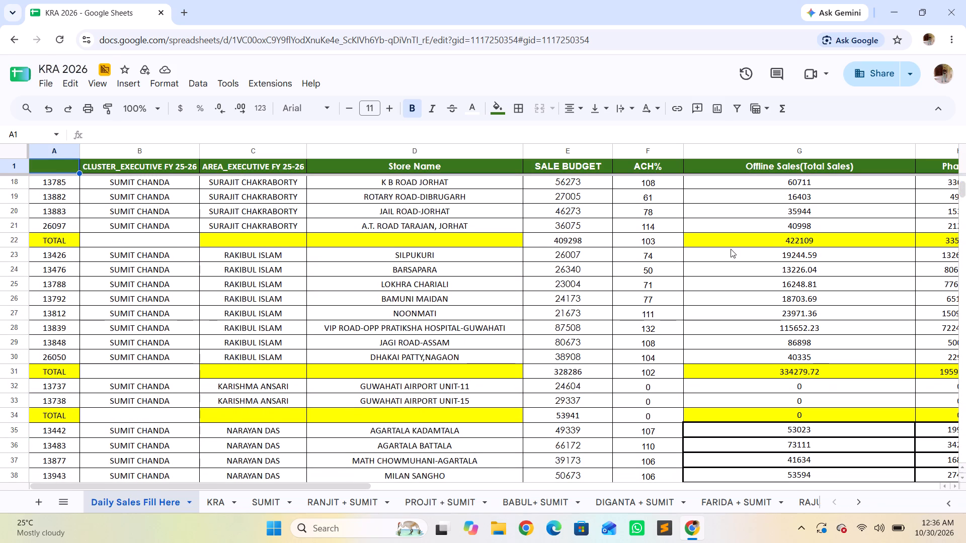
pyautogui.click(731, 249)
pyautogui.click(737, 290)
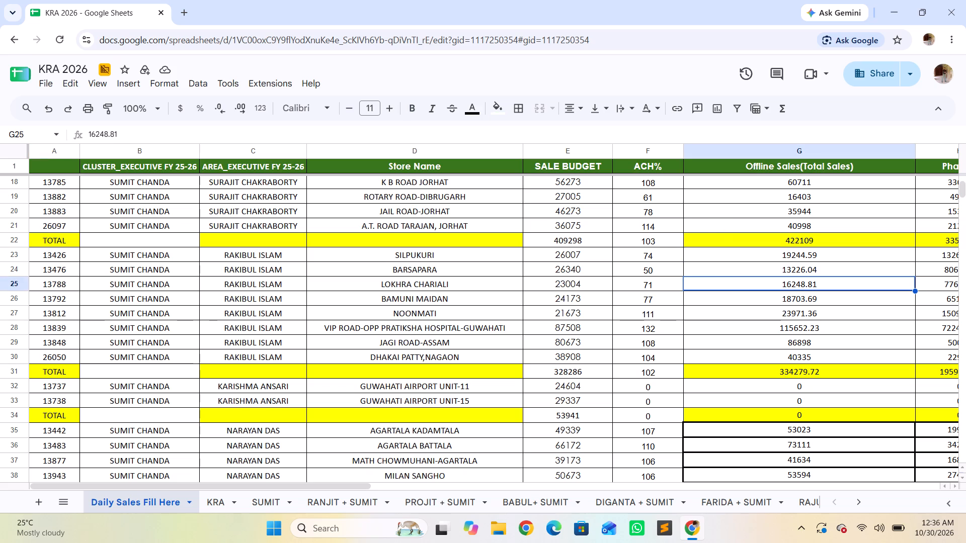
pyautogui.click(723, 256)
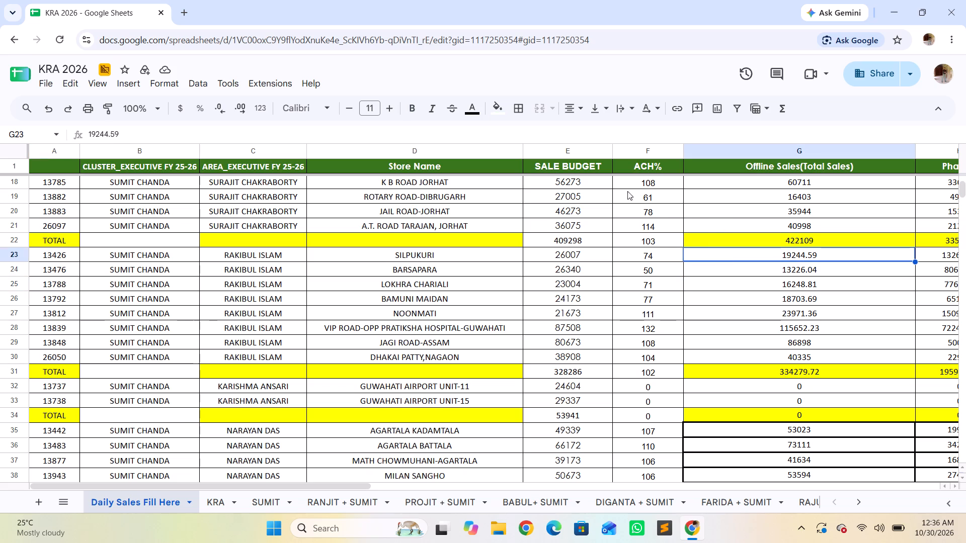
pyautogui.hotkey('shift', 'Down')
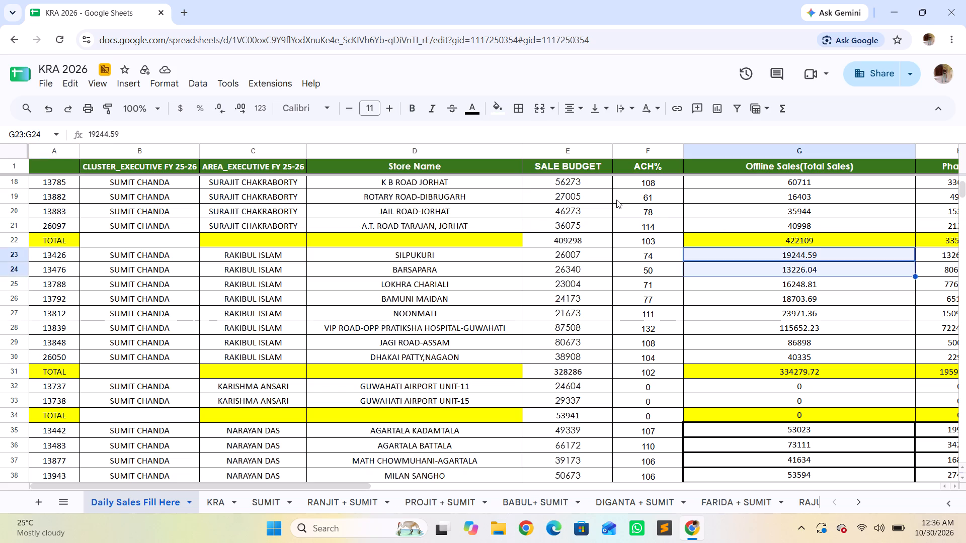
pyautogui.hotkey('shift', 'Down')
pyautogui.hotkey('shift', 'Down')
pyautogui.hotkey('shift', 'Down')
pyautogui.hotkey('shift', 'Down')
pyautogui.hotkey('shift', 'Down')
pyautogui.hotkey('shift', 'Down')
pyautogui.hotkey('shift', 'Right')
pyautogui.hotkey('shift', 'Right')
pyautogui.hotkey('shift', 'Right')
pyautogui.hotkey('shift', 'Right')
pyautogui.hotkey('shift', 'Right')
pyautogui.hotkey('shift', 'Right')
pyautogui.hotkey('shift', 'Right')
pyautogui.hotkey('shift', 'Right')
pyautogui.hotkey('shift', 'Right')
pyautogui.hotkey('shift', 'Right')
pyautogui.hotkey('shift', 'Right')
pyautogui.hotkey('shift', 'Right')
pyautogui.hotkey('shift', 'Right')
pyautogui.hotkey('shift', 'Right')
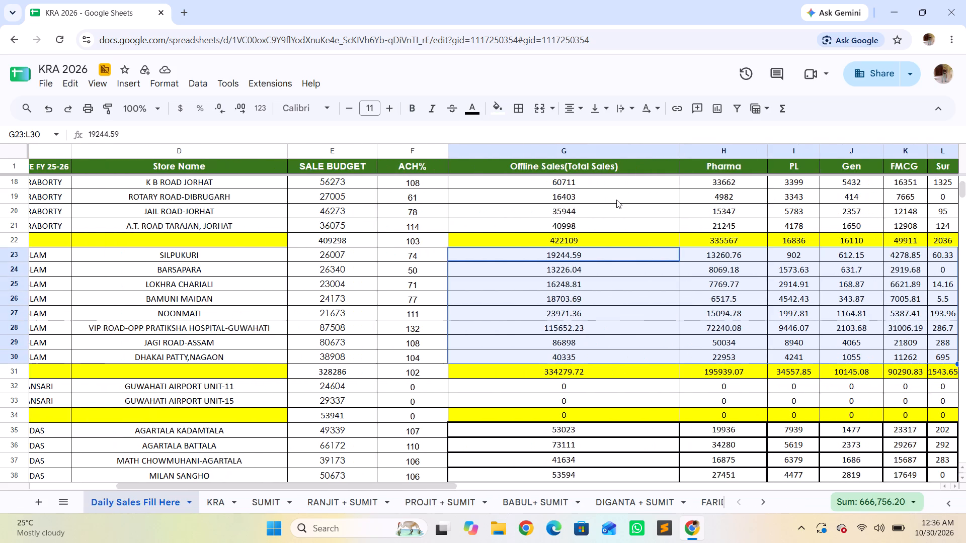
pyautogui.hotkey('shift', 'Left')
pyautogui.hotkey('shift', 'Left')
pyautogui.hotkey('shift', 'Left')
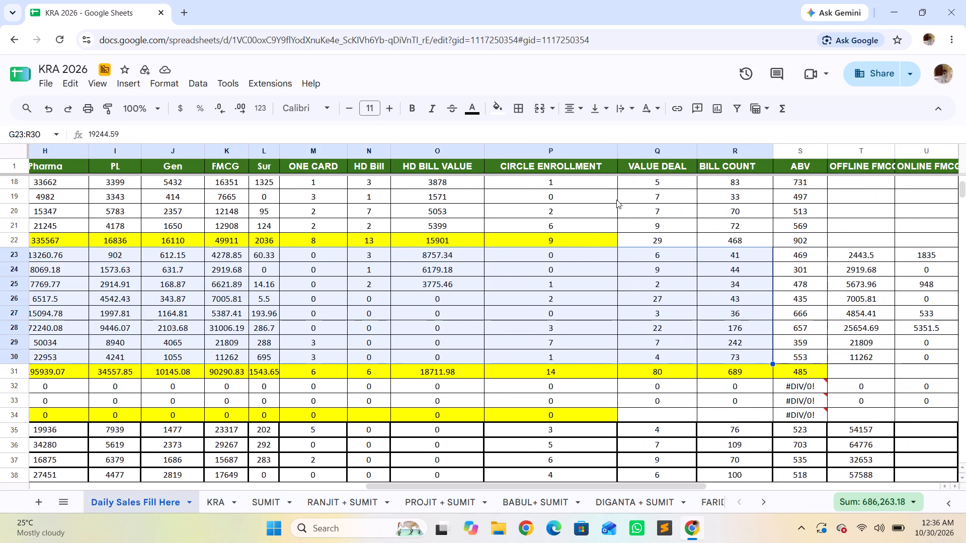
pyautogui.press('Delete')
# Clear the Offline FMCG and Online FMCG figures (T23:U30) for the same eight stores.
pyautogui.press('Right')
pyautogui.press('Right')
pyautogui.press('Right')
pyautogui.press('Right')
pyautogui.press('Right')
pyautogui.press('Right')
pyautogui.press('Right')
pyautogui.press('Right')
pyautogui.press('Right')
pyautogui.press('Right')
pyautogui.press('Right')
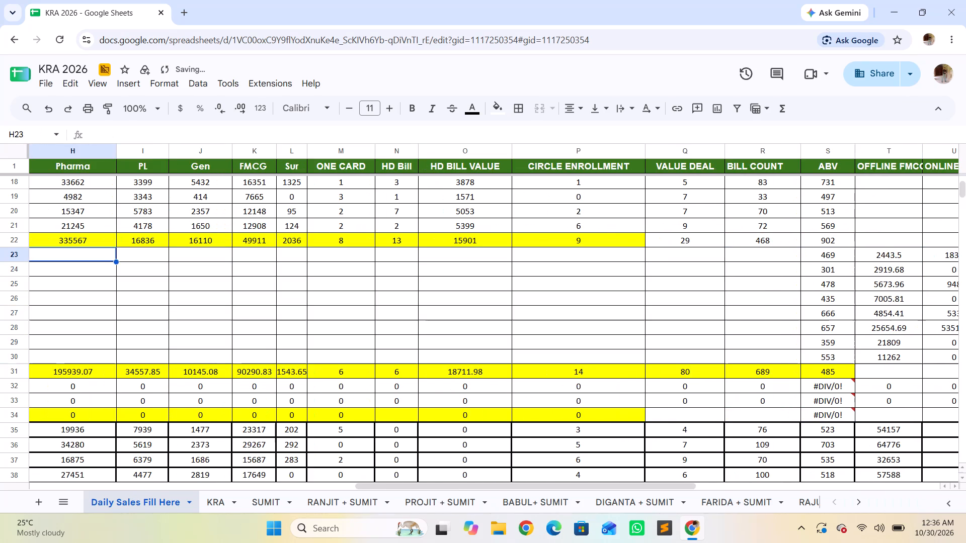
pyautogui.press('Right')
pyautogui.press('Right')
pyautogui.hotkey('shift', 'Down')
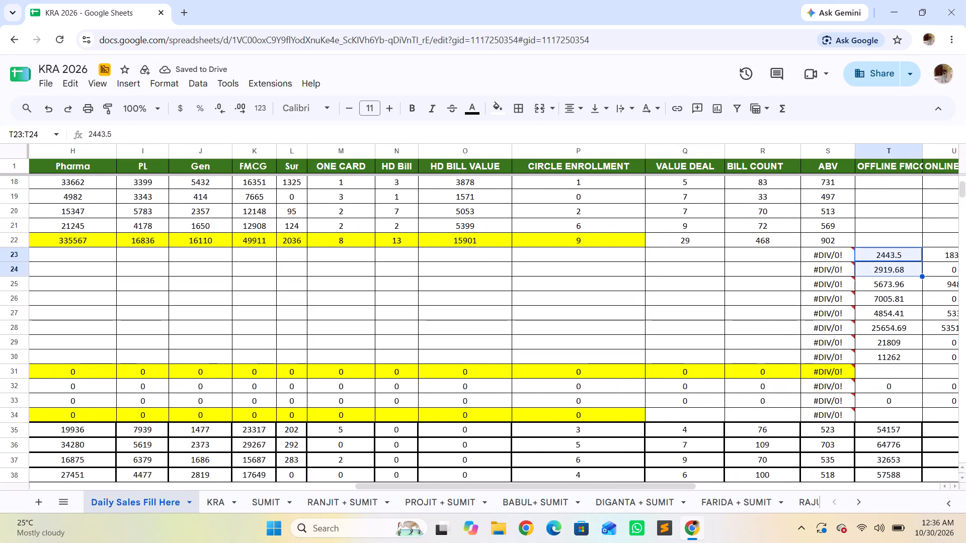
pyautogui.hotkey('shift', 'Down')
pyautogui.hotkey('shift', 'Down')
pyautogui.hotkey('shift', 'Down')
pyautogui.hotkey('shift', 'Down')
pyautogui.hotkey('shift', 'Down')
pyautogui.hotkey('shift', 'Down')
pyautogui.hotkey('shift', 'Right')
pyautogui.hotkey('shift', 'Right')
pyautogui.hotkey('shift', 'Left')
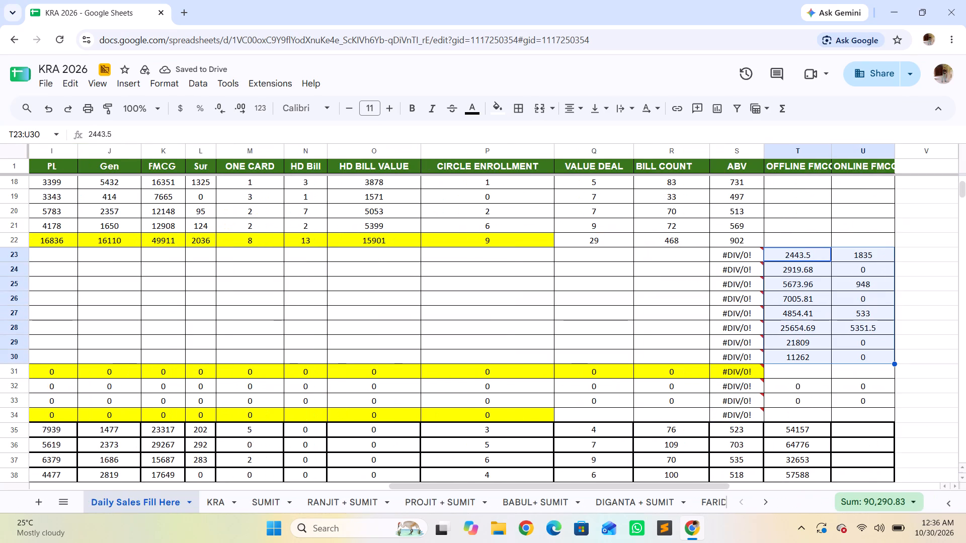
pyautogui.press('Delete')
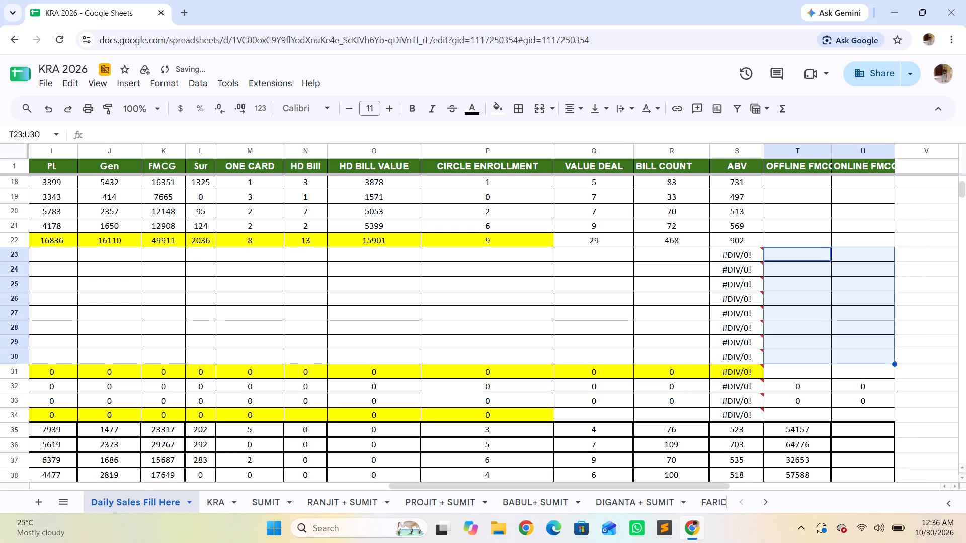
# For Lokhra Chariali (row 25), enter Offline Sales 26266.56, Pharma 17352.47 and PL 2900.34.
pyautogui.press('Left')
pyautogui.press('Left')
pyautogui.press('Left')
pyautogui.press('Left')
pyautogui.press('Left')
pyautogui.press('Left')
pyautogui.press('Left')
pyautogui.press('Left')
pyautogui.press('Left')
pyautogui.press('Left')
pyautogui.press('Left')
pyautogui.press('Left')
pyautogui.press('Left')
pyautogui.press('Left')
pyautogui.press('Left')
pyautogui.press('Left')
pyautogui.press('Left')
pyautogui.press('Left')
pyautogui.press('Left')
pyautogui.press('Left')
pyautogui.press('Right')
pyautogui.press('Right')
pyautogui.press('Right')
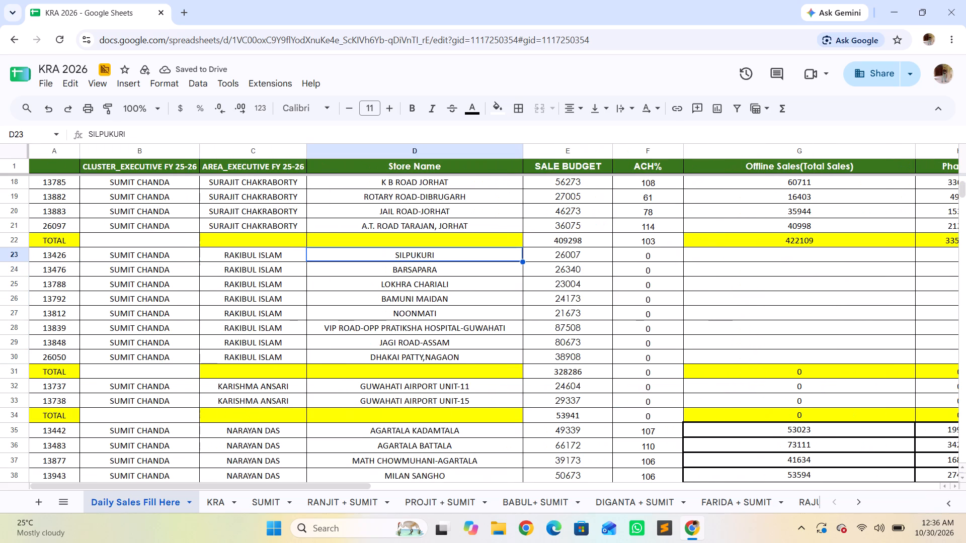
pyautogui.press('Down')
pyautogui.press('Down')
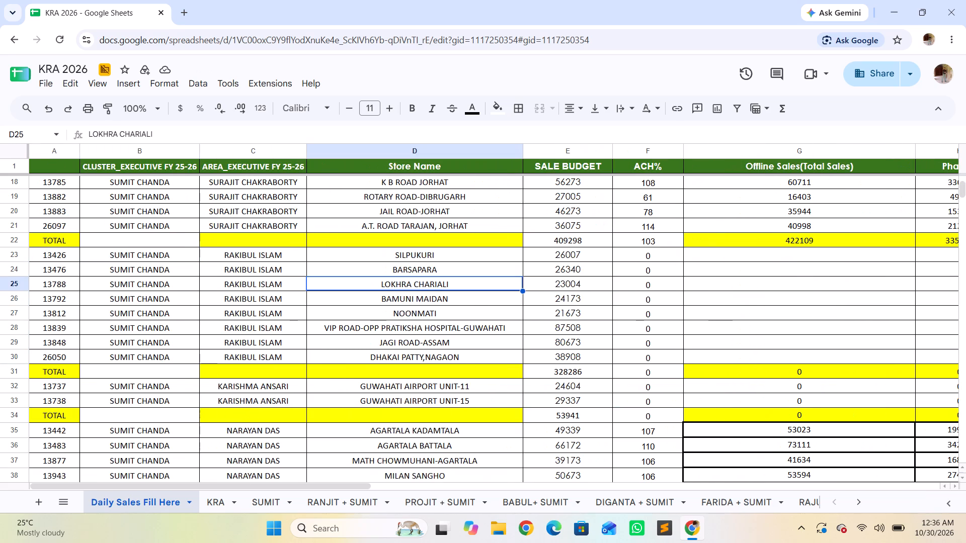
pyautogui.press('Right')
pyautogui.press('Right')
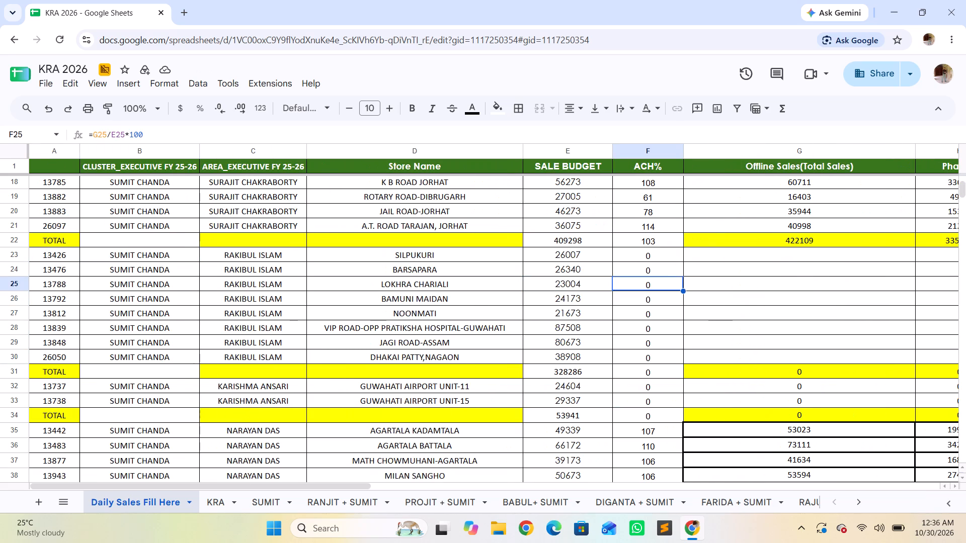
pyautogui.press('Right')
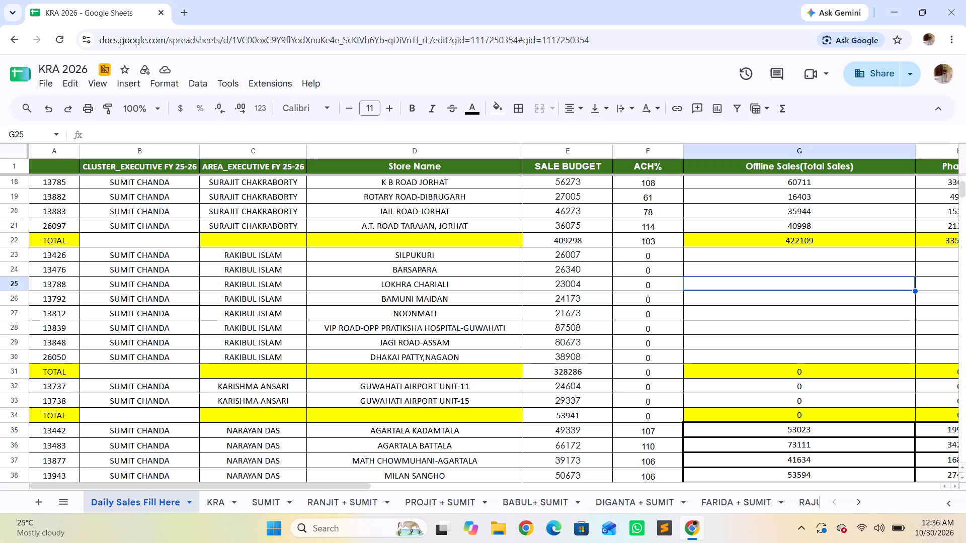
pyautogui.write('26266.56')
pyautogui.press('Right')
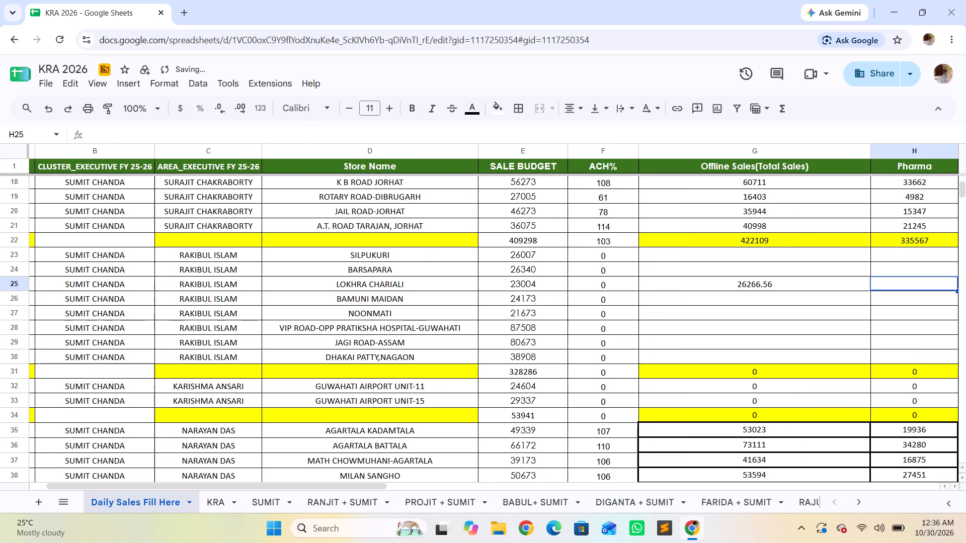
pyautogui.write('17352.47')
pyautogui.press('Right')
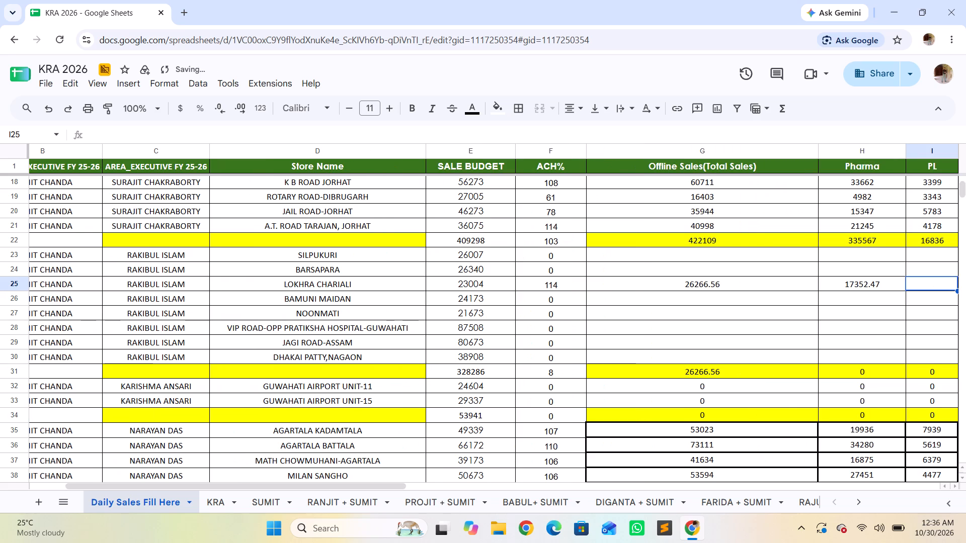
pyautogui.write('2900.3')
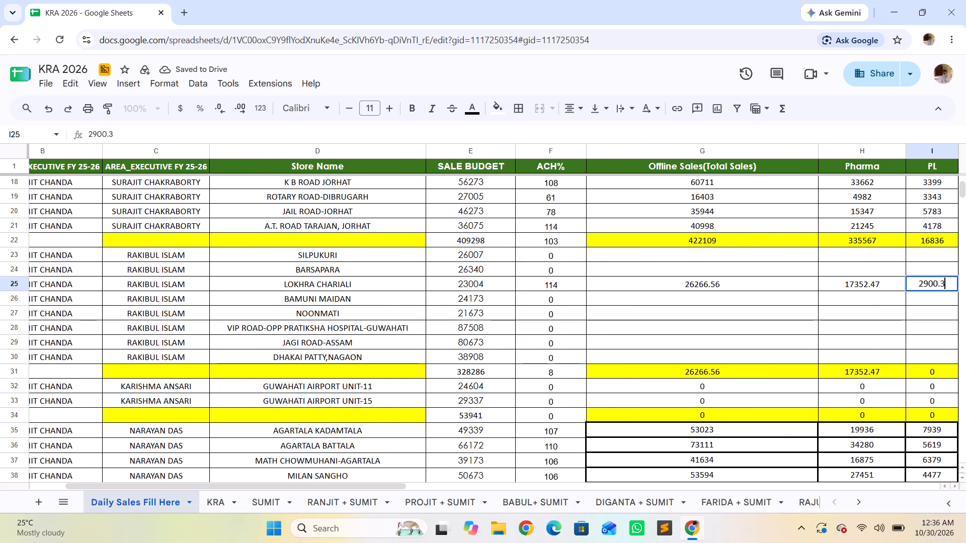
pyautogui.press('Return')
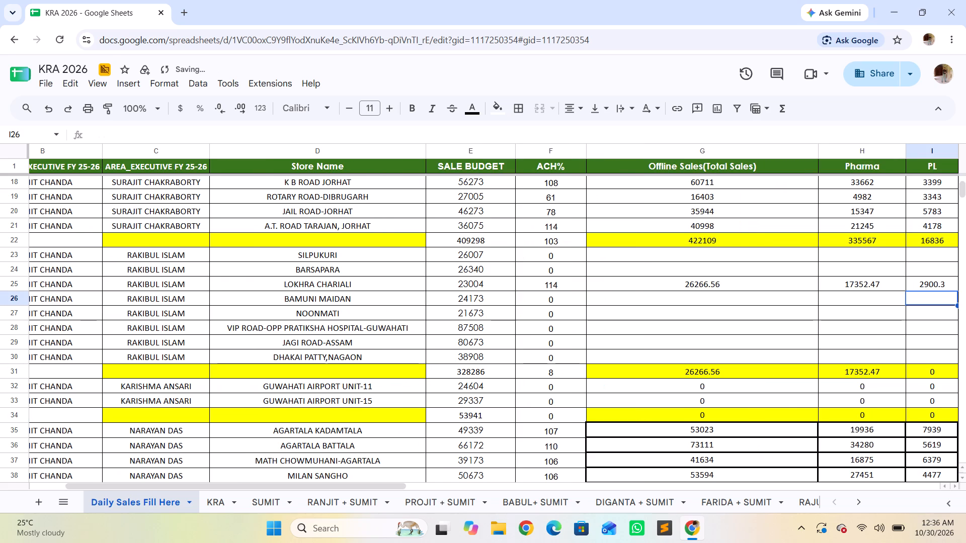
pyautogui.click(939, 287)
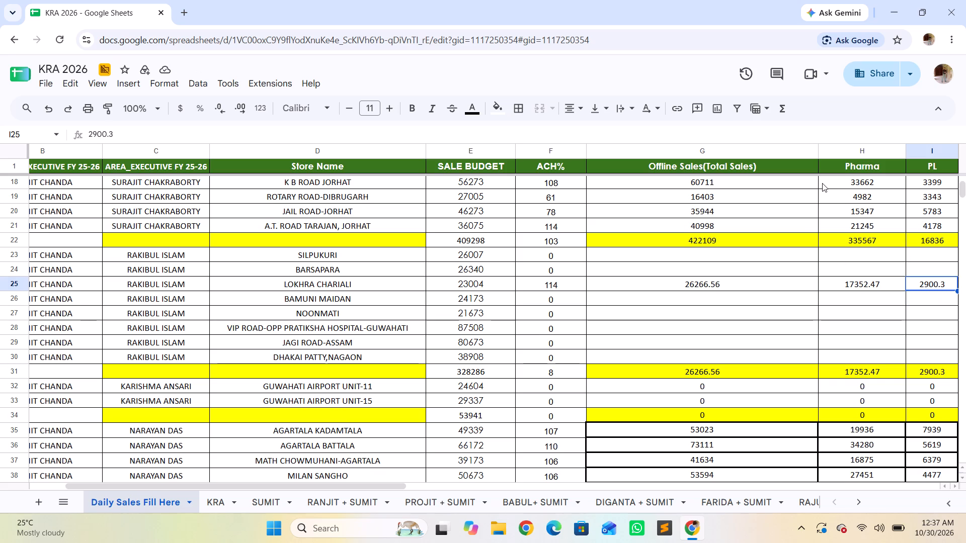
pyautogui.write('2900.34')
pyautogui.press('Right')
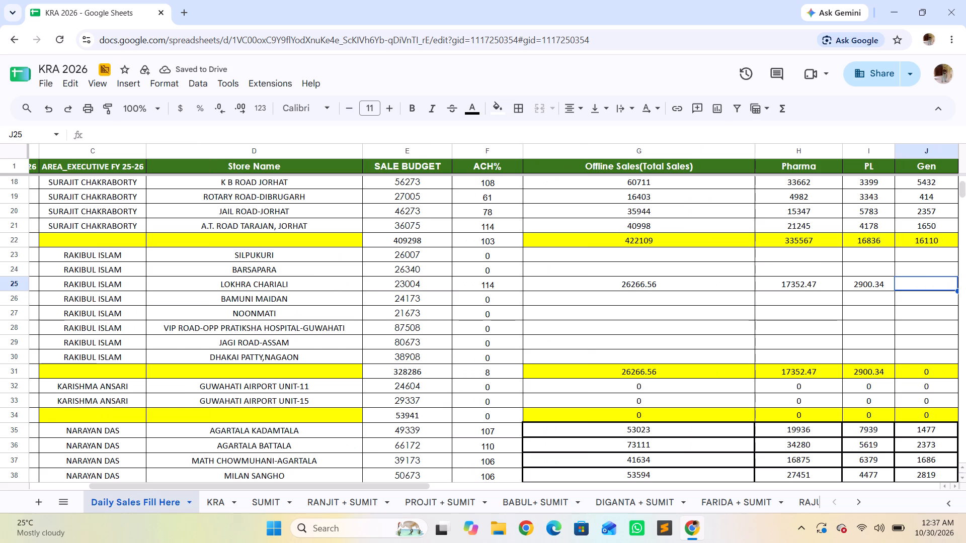
# Enter Gen 1070.99, FMCG 3611.01 and Sur 1146.75 for Lokhra Chariali.
pyautogui.write('1070')
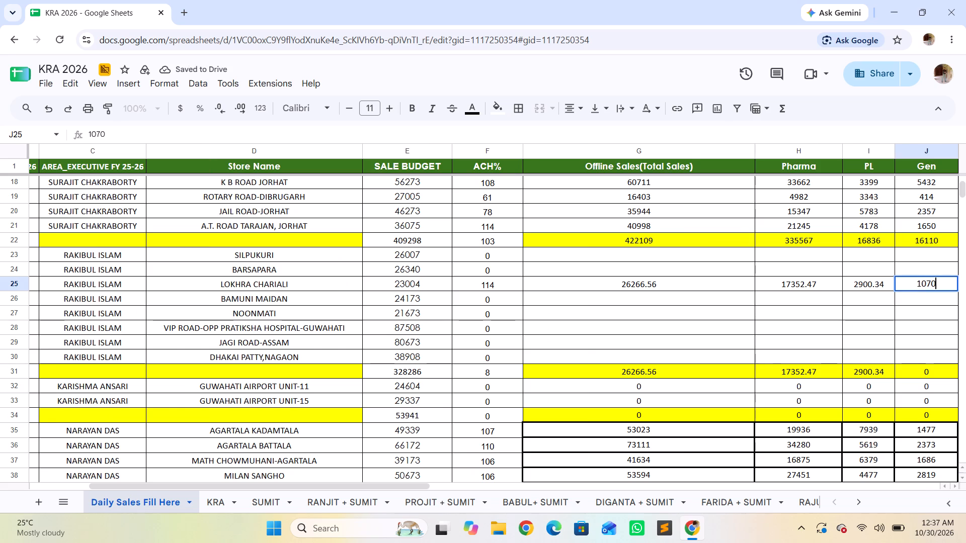
pyautogui.write('.99')
pyautogui.press('Right')
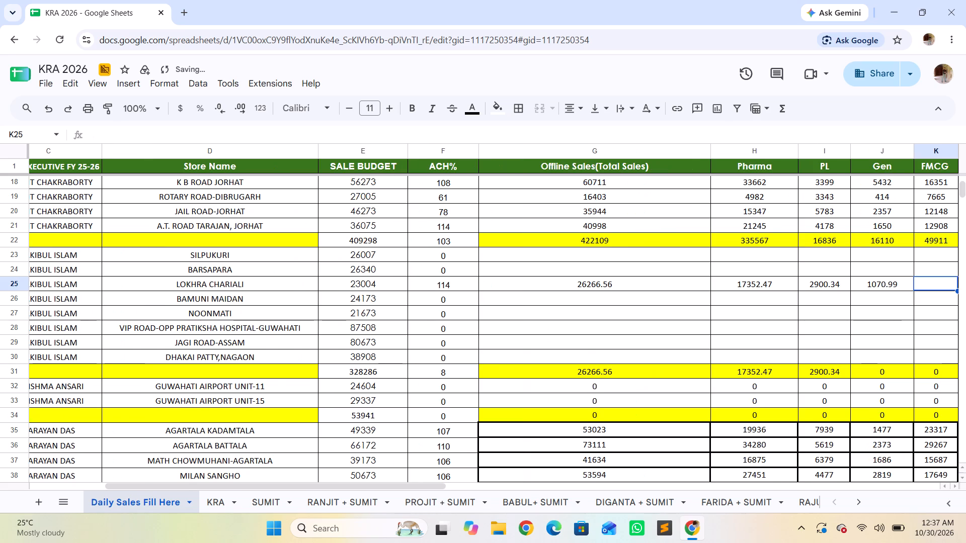
pyautogui.write('3611.01')
pyautogui.press('Right')
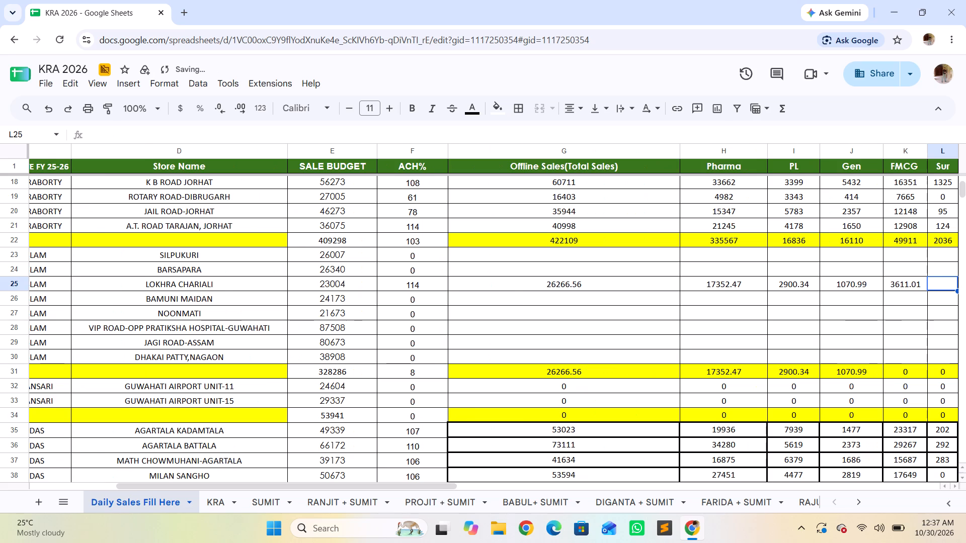
pyautogui.write('11')
pyautogui.write('46.75')
pyautogui.press('Right')
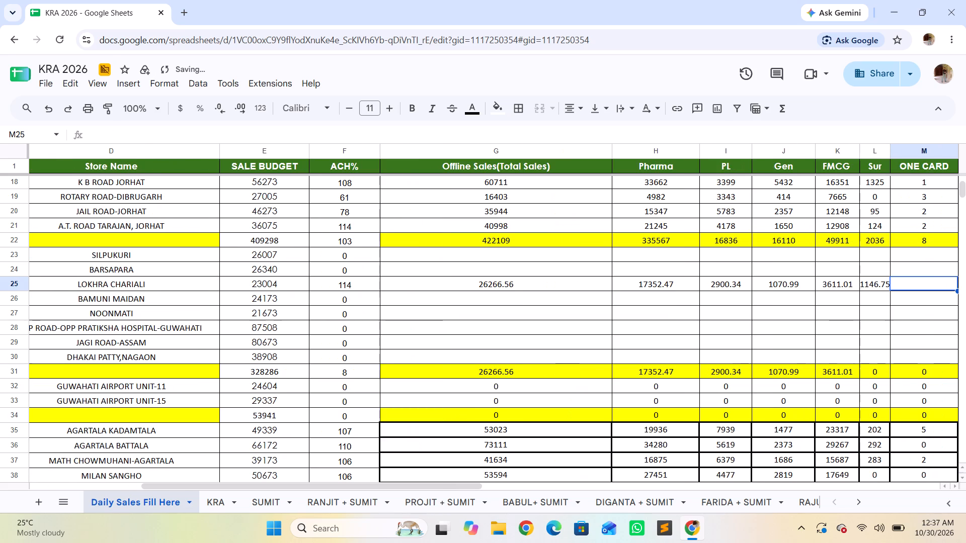
# Enter One Card 2, HD Bill 2, HD Bill Value 7127.65 and Circle Enrollment 0 for Lokhra Chariali.
pyautogui.press('2')
pyautogui.press('Right')
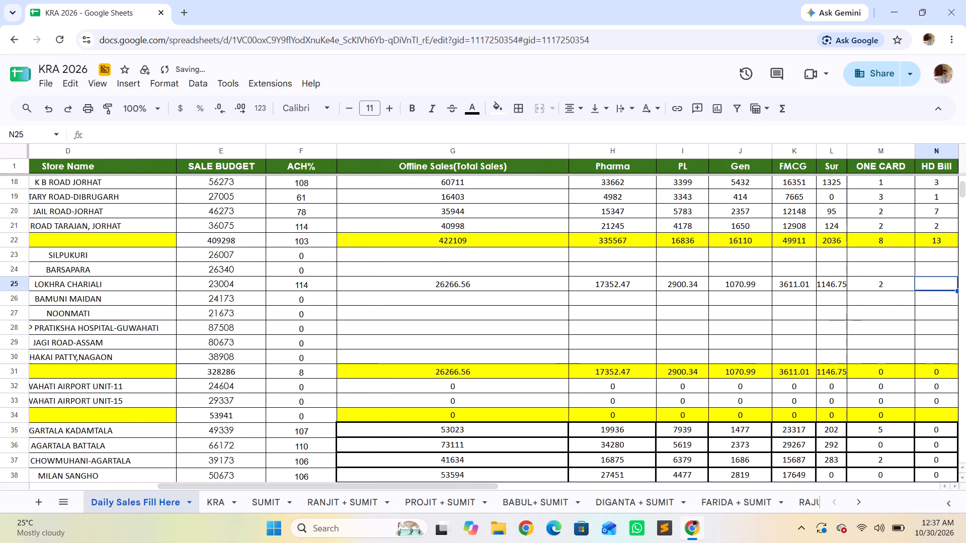
pyautogui.press('2')
pyautogui.press('Right')
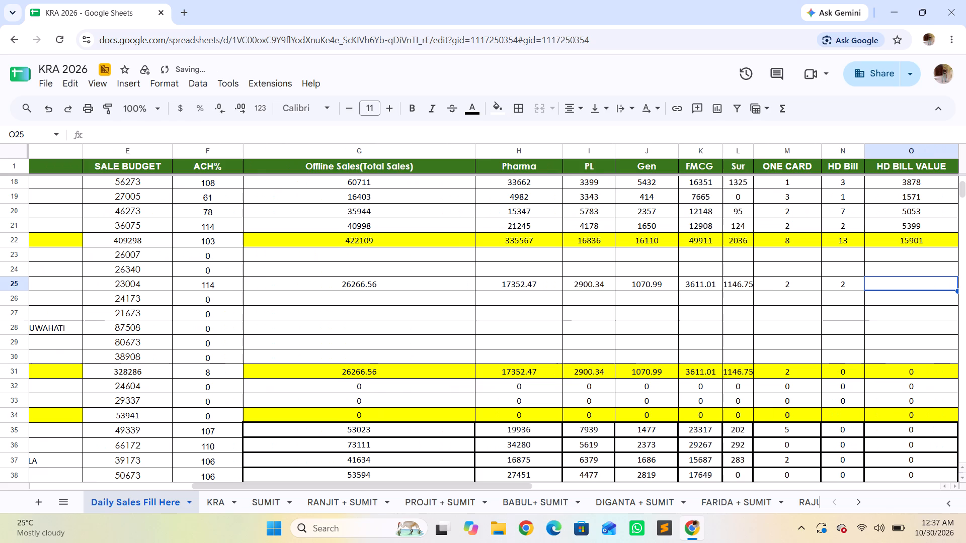
pyautogui.write('7127.65')
pyautogui.press('Right')
pyautogui.press('0')
pyautogui.press('Right')
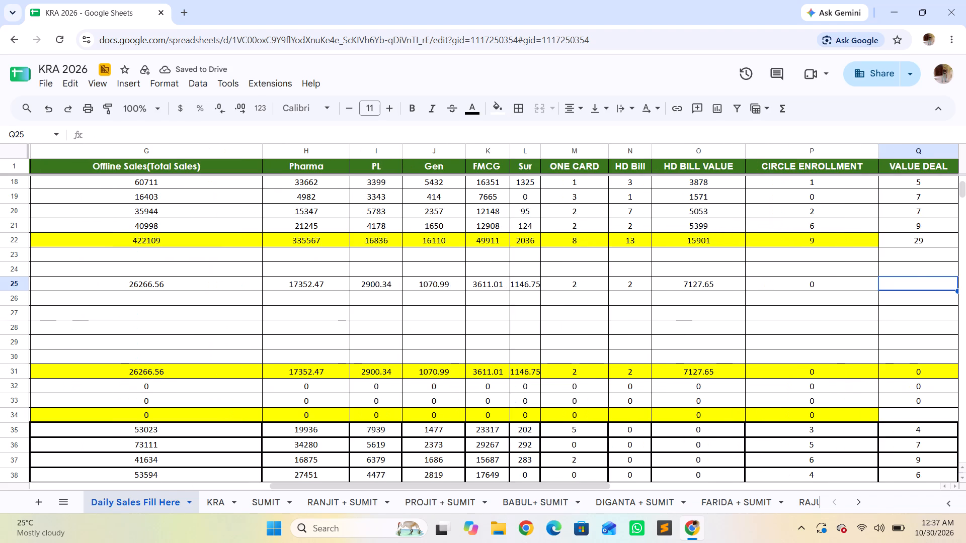
# Enter Value Deal 5, Bill Count 50, Offline FMCG 2902.86 and Online FMCG 708.15 for Lokhra Chariali.
pyautogui.press('5')
pyautogui.press('Right')
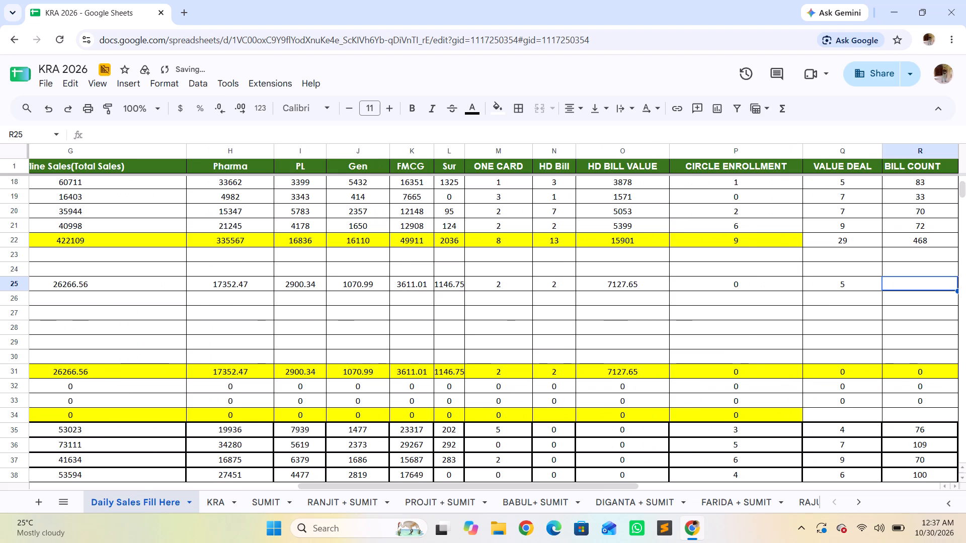
pyautogui.write('50')
pyautogui.press('Right')
pyautogui.press('Right')
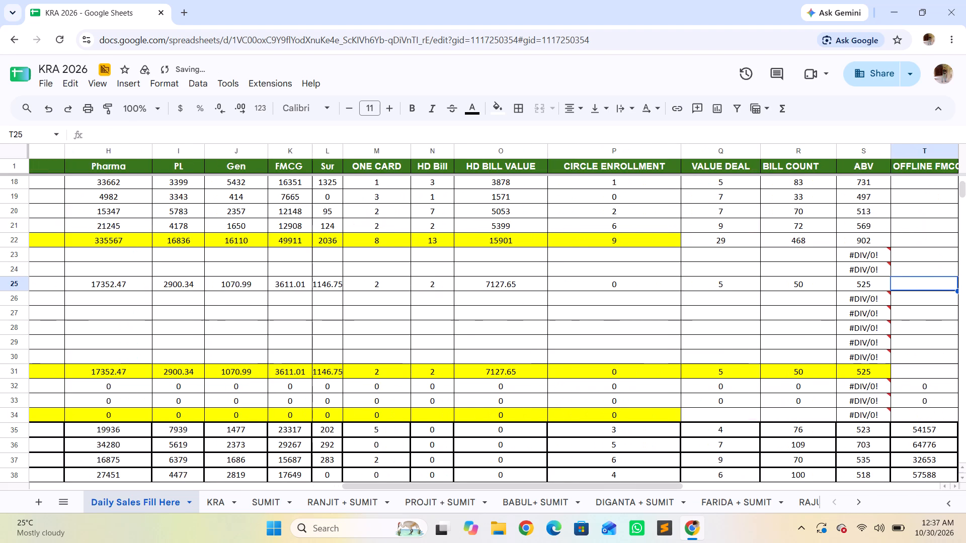
pyautogui.write('2902.86')
pyautogui.press('Right')
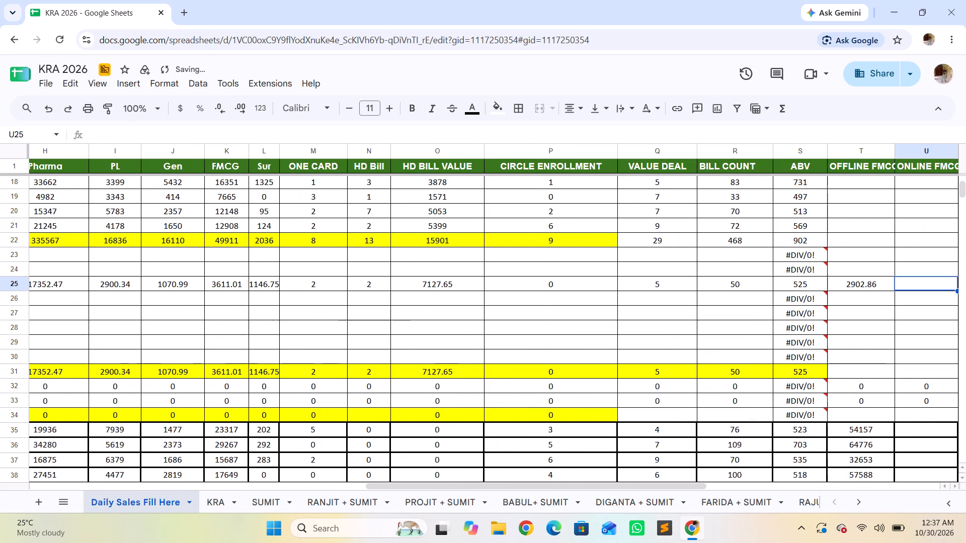
pyautogui.write('708.15')
pyautogui.press('Right')
# For VIP Road-Opp Pratiksha Hospital-Guwahati (row 28), enter Offline Sales 120690.40, Pharma 78510.30 and PL 8210.48.
pyautogui.press('Left')
pyautogui.press('Left')
pyautogui.press('Left')
pyautogui.press('Left')
pyautogui.press('Left')
pyautogui.press('Left')
pyautogui.press('Left')
pyautogui.press('Left')
pyautogui.press('Left')
pyautogui.press('Left')
pyautogui.press('Left')
pyautogui.press('Left')
pyautogui.press('Left')
pyautogui.press('Left')
pyautogui.press('Left')
pyautogui.press('Left')
pyautogui.press('Left')
pyautogui.press('Left')
pyautogui.press('Left')
pyautogui.press('Left')
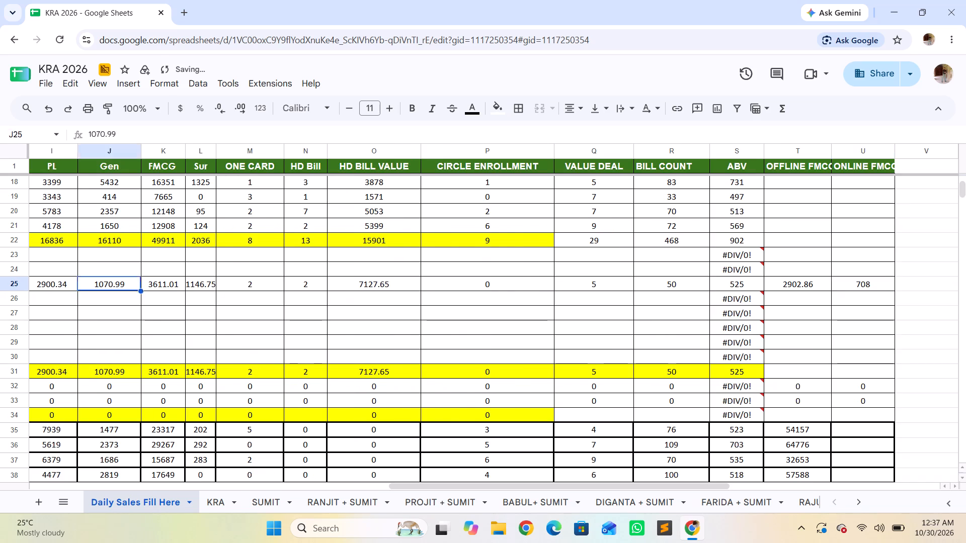
pyautogui.press('Right')
pyautogui.press('Right')
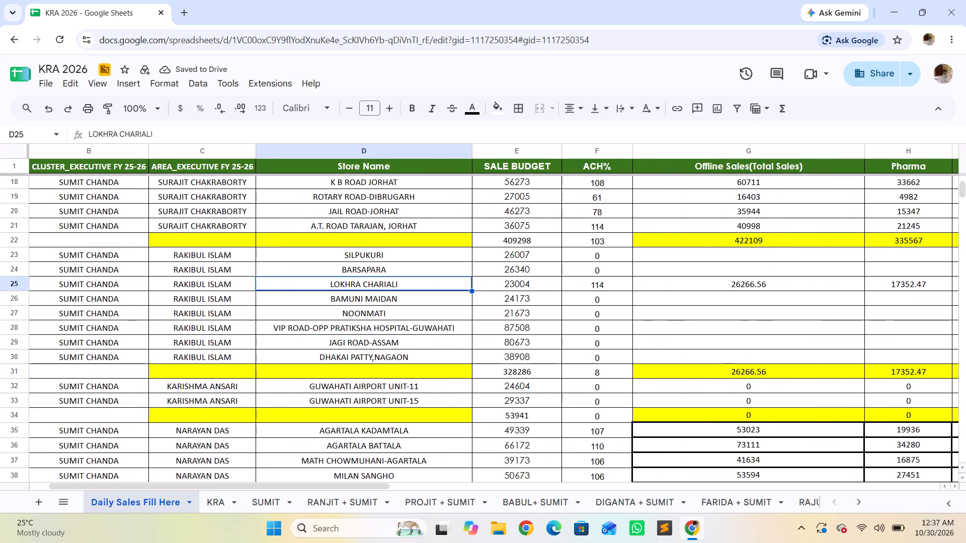
pyautogui.press('Down')
pyautogui.press('Down')
pyautogui.press('Down')
pyautogui.press('Right')
pyautogui.press('Right')
pyautogui.press('Right')
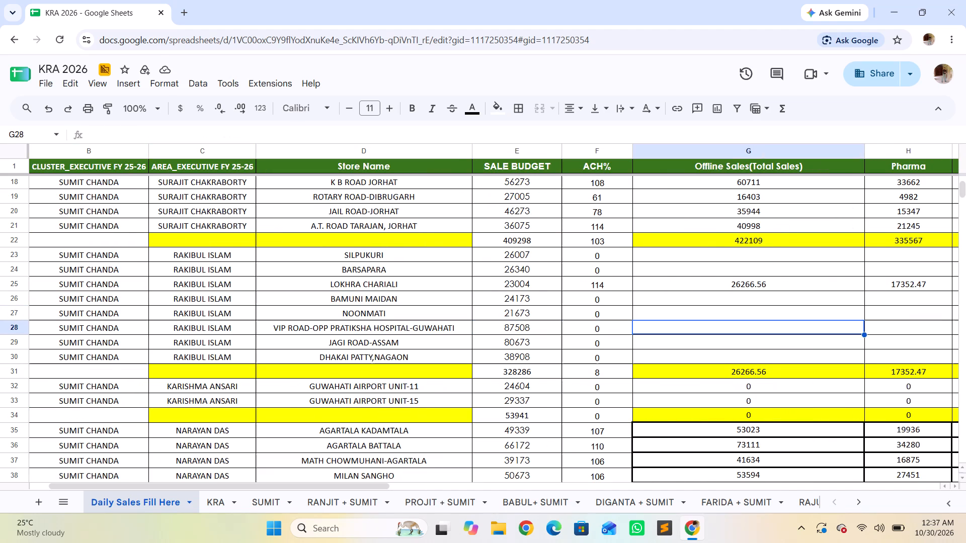
pyautogui.write('12')
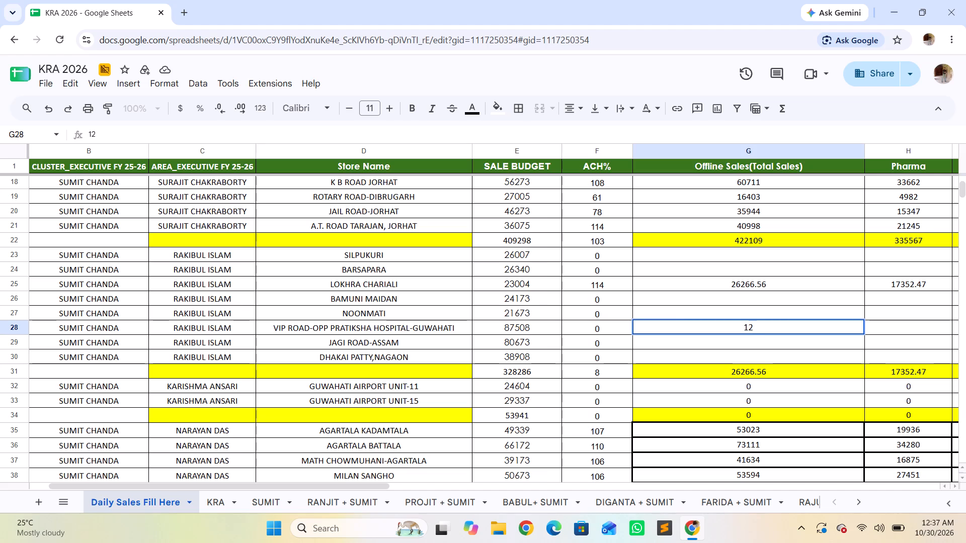
pyautogui.write('0690.40')
pyautogui.press('Right')
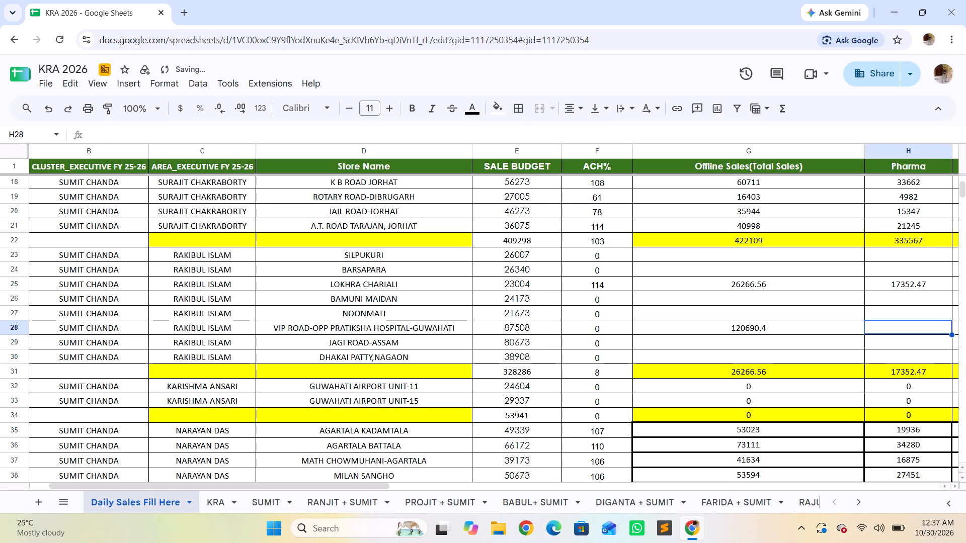
pyautogui.write('78510.30')
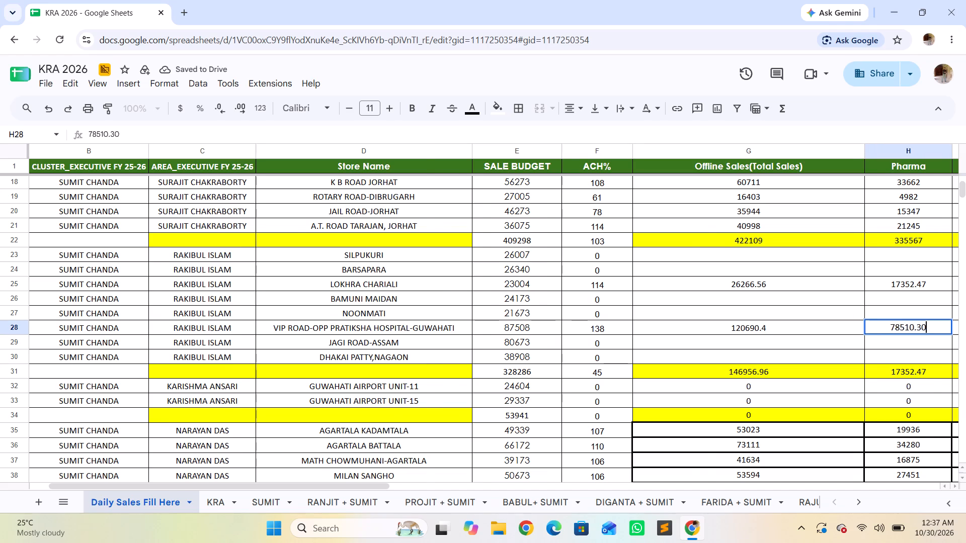
pyautogui.press('Right')
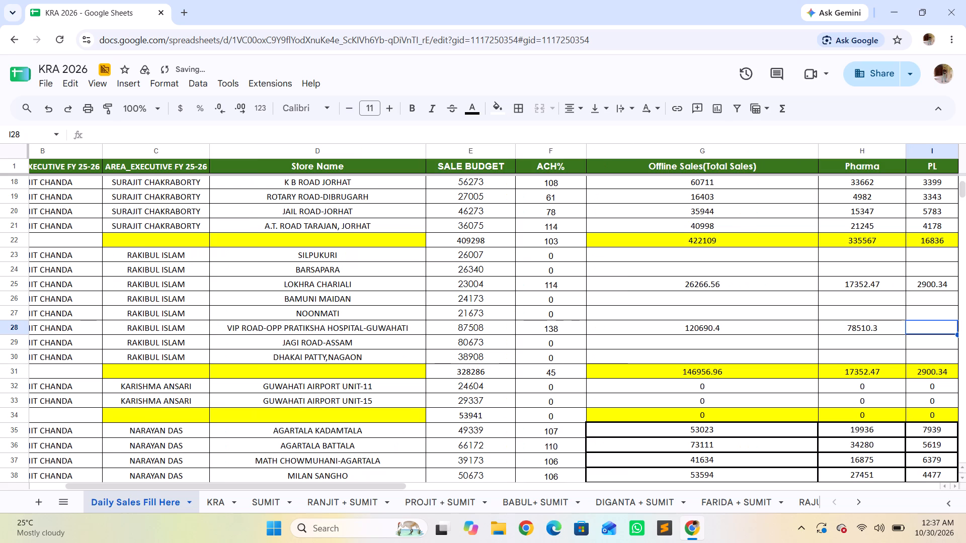
pyautogui.write('8210.48')
pyautogui.press('Right')
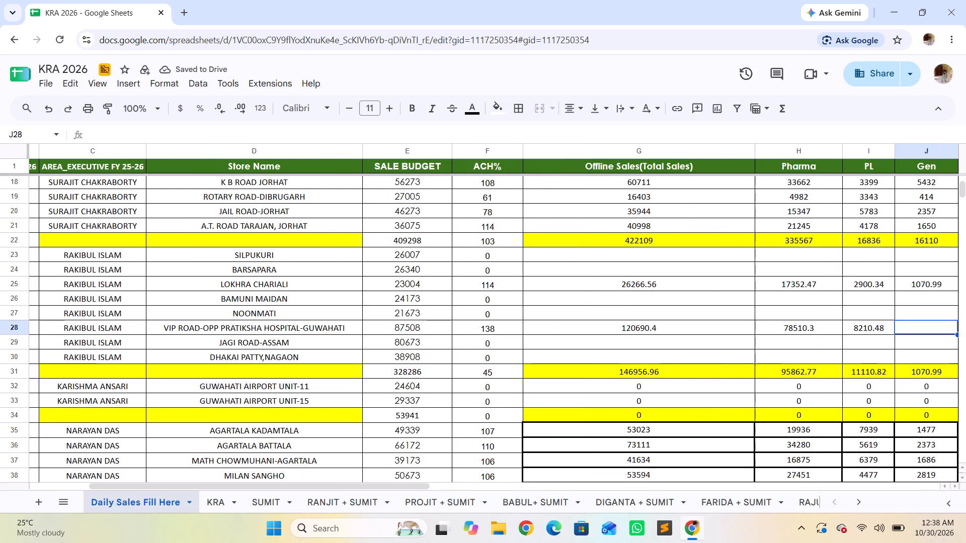
# Enter Gen 2137.96, FMCG 29891.61 and Sur 448.37 for the VIP Road Guwahati store in row 28.
pyautogui.write('2137.96')
pyautogui.press('Right')
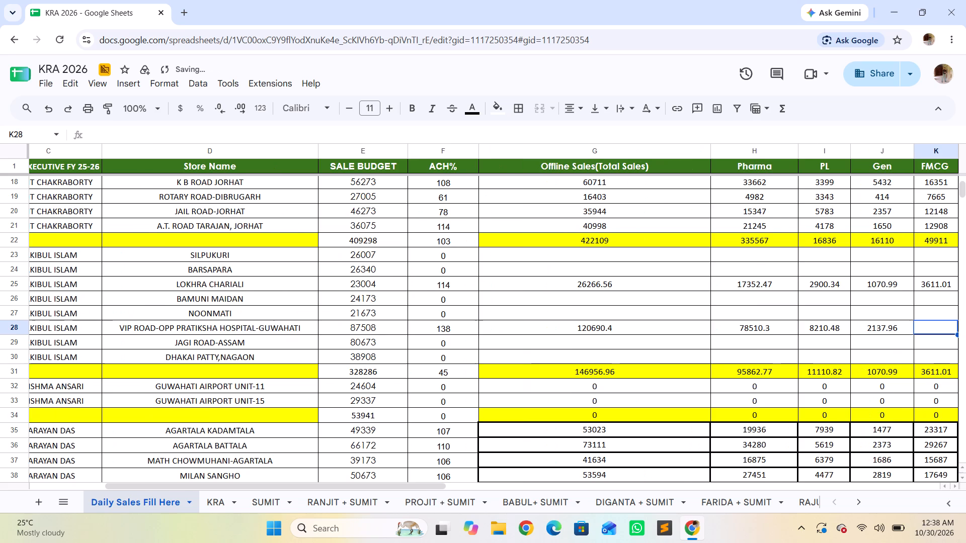
pyautogui.write('29891.61')
pyautogui.press('Right')
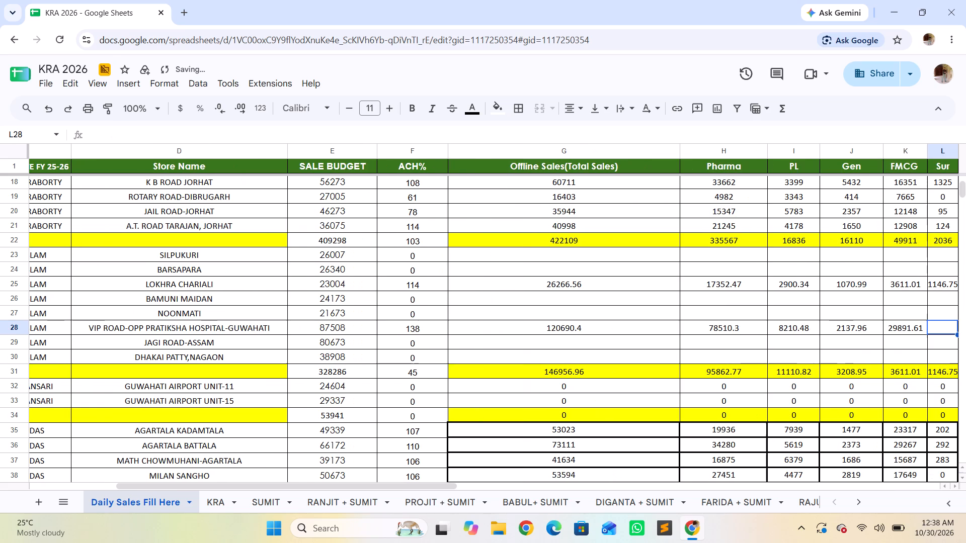
pyautogui.write('448.37')
pyautogui.press('Right')
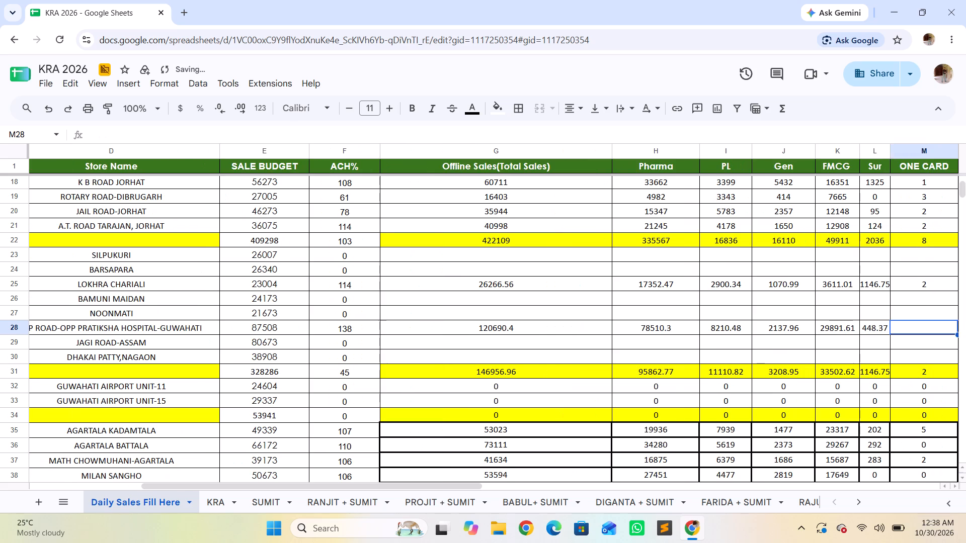
# Enter One Card 0, HD Bill 0, HD Bill Value 0 and Circle Enrollment 3 for the VIP Road Guwahati store.
pyautogui.press('0')
pyautogui.press('Right')
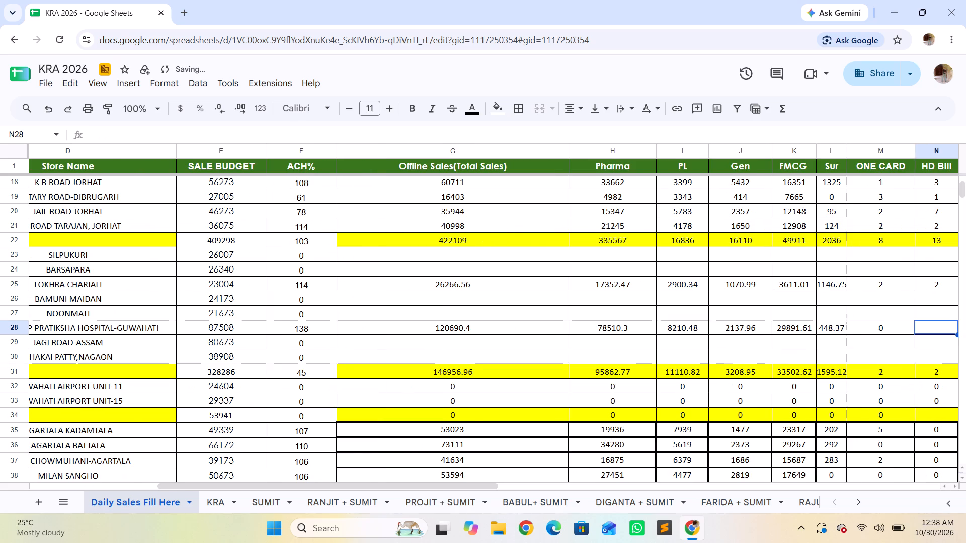
pyautogui.press('0')
pyautogui.press('Right')
pyautogui.press('0')
pyautogui.press('Right')
pyautogui.press('3')
pyautogui.press('Right')
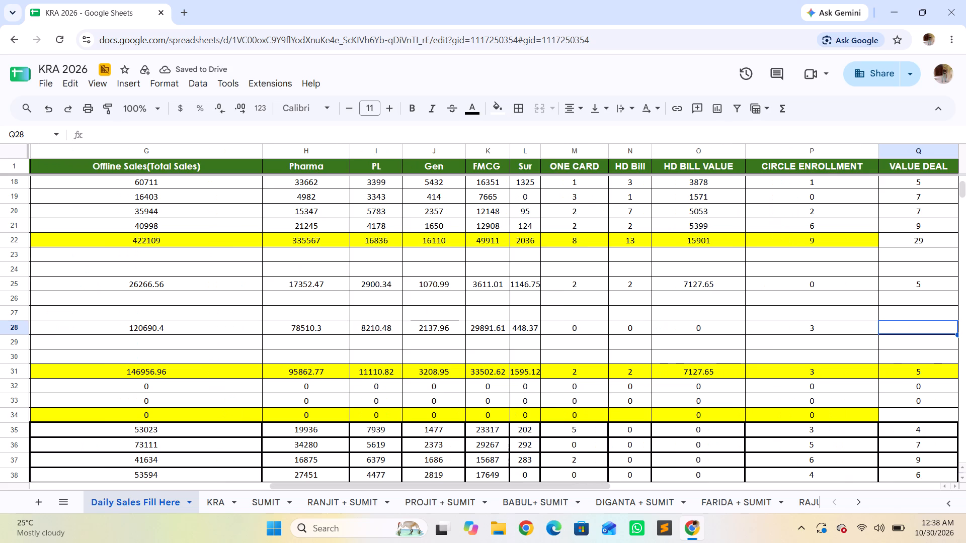
# Enter Value Deal 11, Bill Count 156, Offline FMCG 29608.11 and Online FMCG 283.50 for the VIP Road Guwahati store.
pyautogui.write('11')
pyautogui.press('Right')
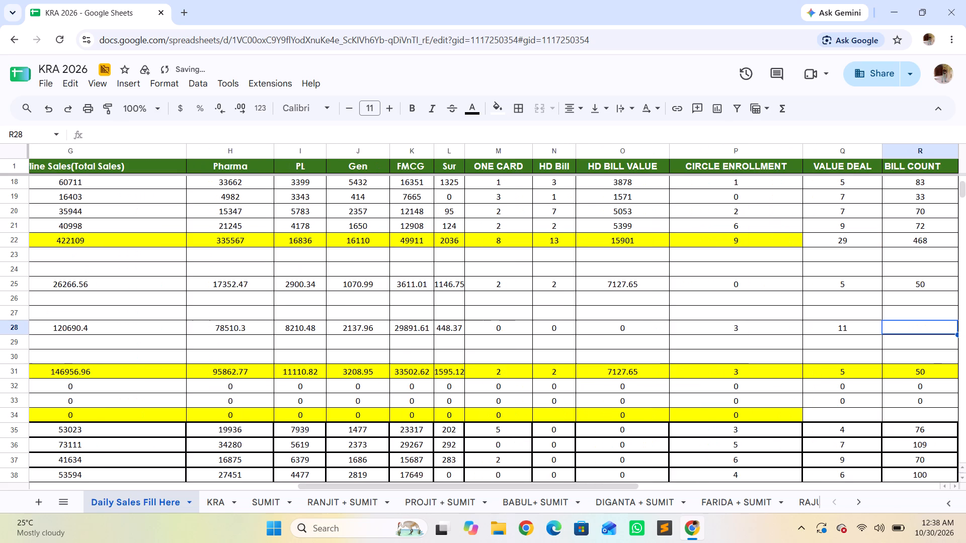
pyautogui.write('156')
pyautogui.press('Right')
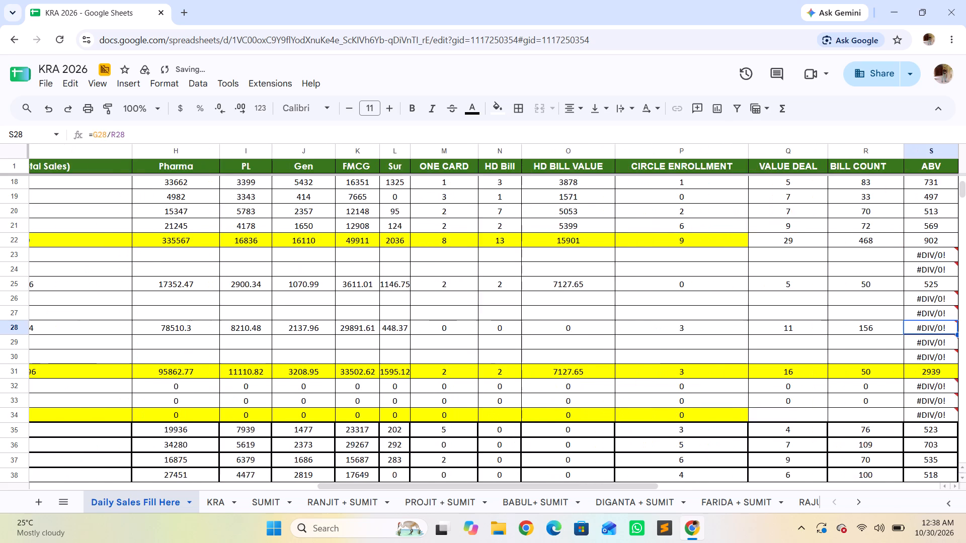
pyautogui.press('Right')
pyautogui.write('29608.11')
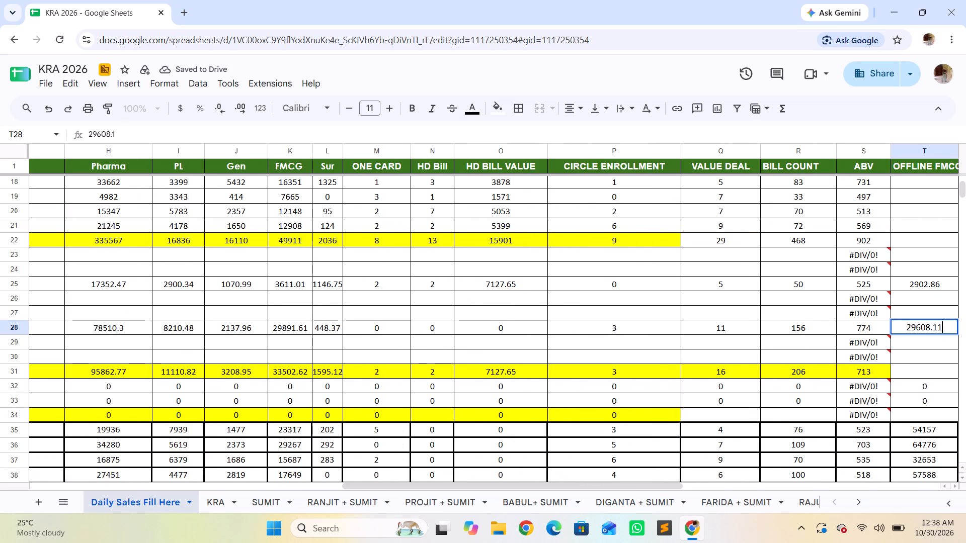
pyautogui.press('Right')
pyautogui.write('283')
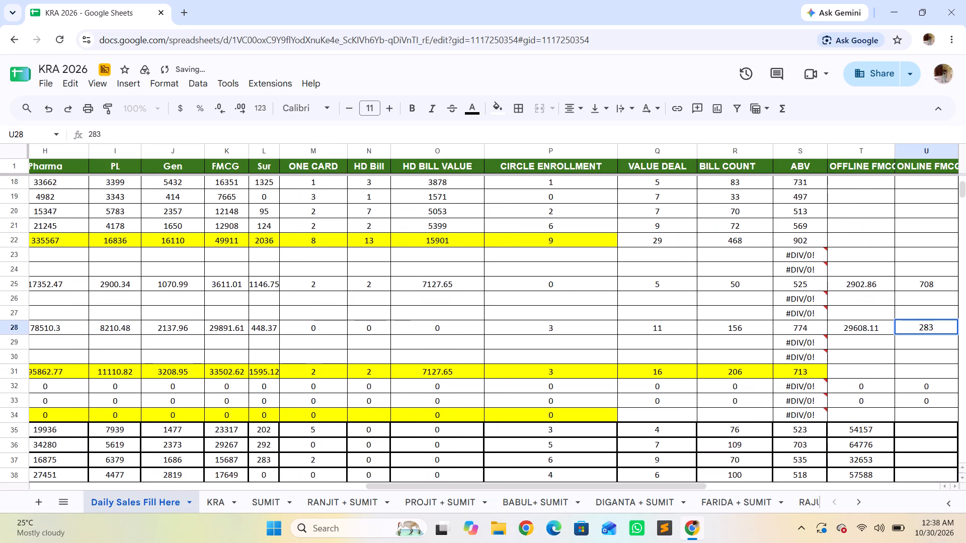
pyautogui.write('.50')
pyautogui.press('Right')
# For Silpukuri (row 23), enter Offline Sales 25529.81, Pharma 19768.28 and PL 1016.43.
pyautogui.press('Left')
pyautogui.press('Left')
pyautogui.press('Left')
pyautogui.press('Left')
pyautogui.press('Left')
pyautogui.press('Left')
pyautogui.press('Left')
pyautogui.press('Left')
pyautogui.press('Left')
pyautogui.press('Left')
pyautogui.press('Left')
pyautogui.press('Left')
pyautogui.press('Left')
pyautogui.press('Left')
pyautogui.press('Left')
pyautogui.press('Left')
pyautogui.press('Left')
pyautogui.press('Left')
pyautogui.press('Left')
pyautogui.press('Left')
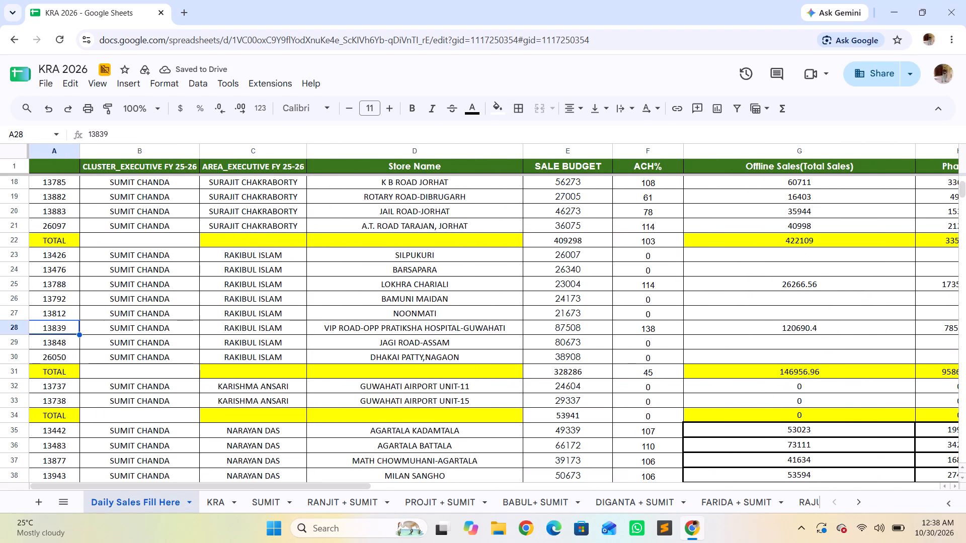
pyautogui.press('Right')
pyautogui.press('Right')
pyautogui.press('Right')
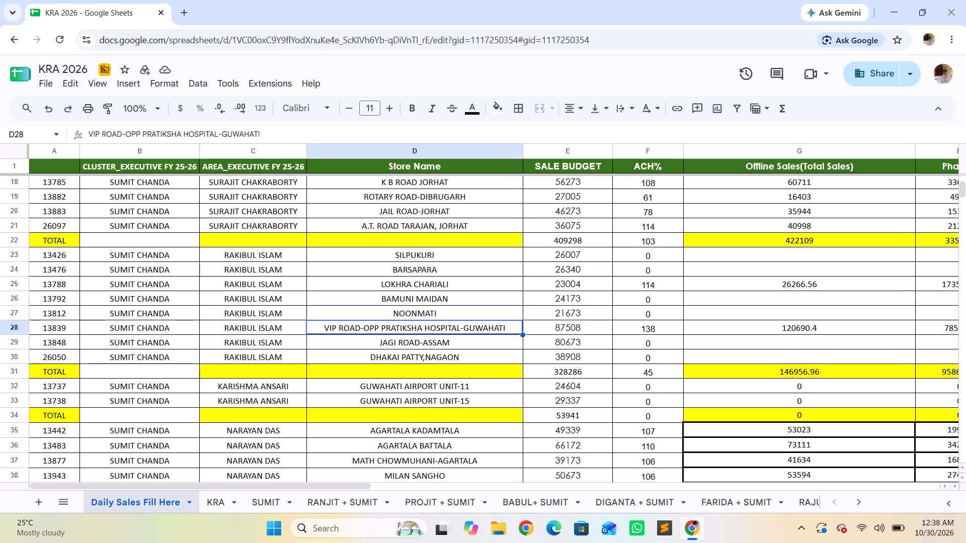
pyautogui.press('Up')
pyautogui.press('Up')
pyautogui.press('Up')
pyautogui.press('Up')
pyautogui.press('Up')
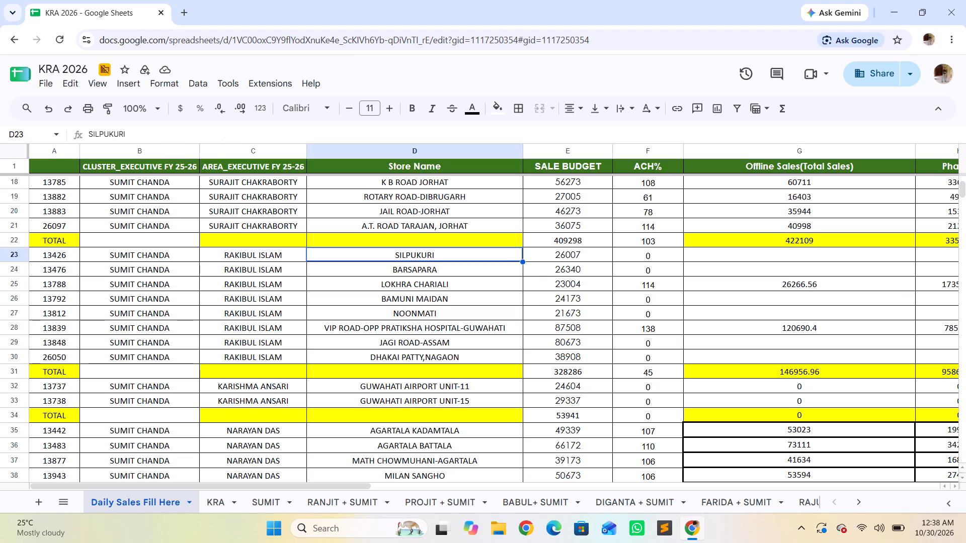
pyautogui.press('Right')
pyautogui.press('Right')
pyautogui.press('Right')
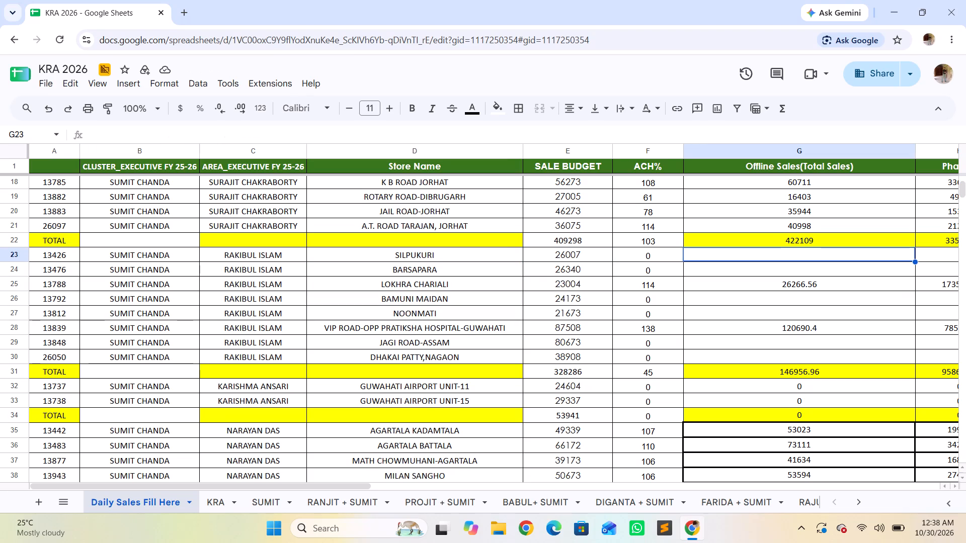
pyautogui.press('2')
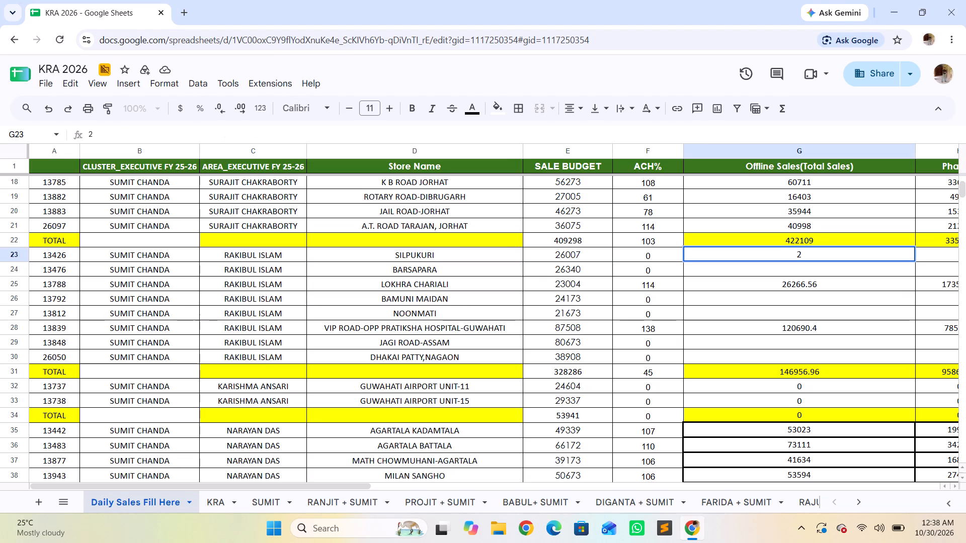
pyautogui.write('5529.81')
pyautogui.press('Right')
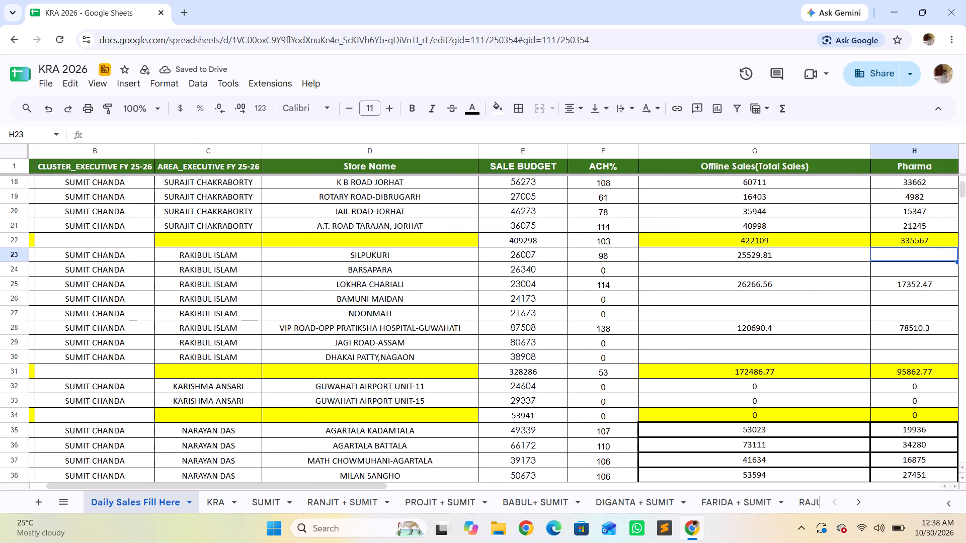
pyautogui.write('19768.')
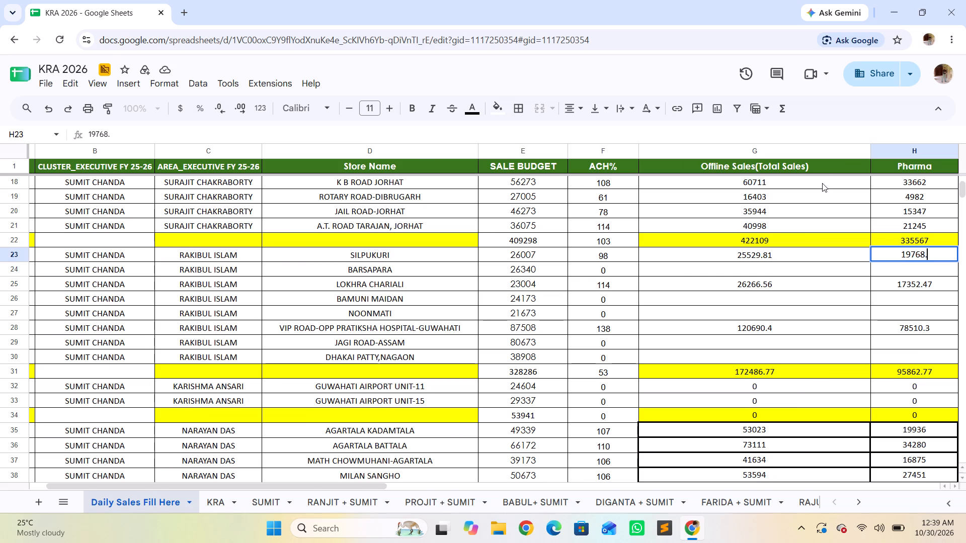
pyautogui.write('28')
pyautogui.press('Right')
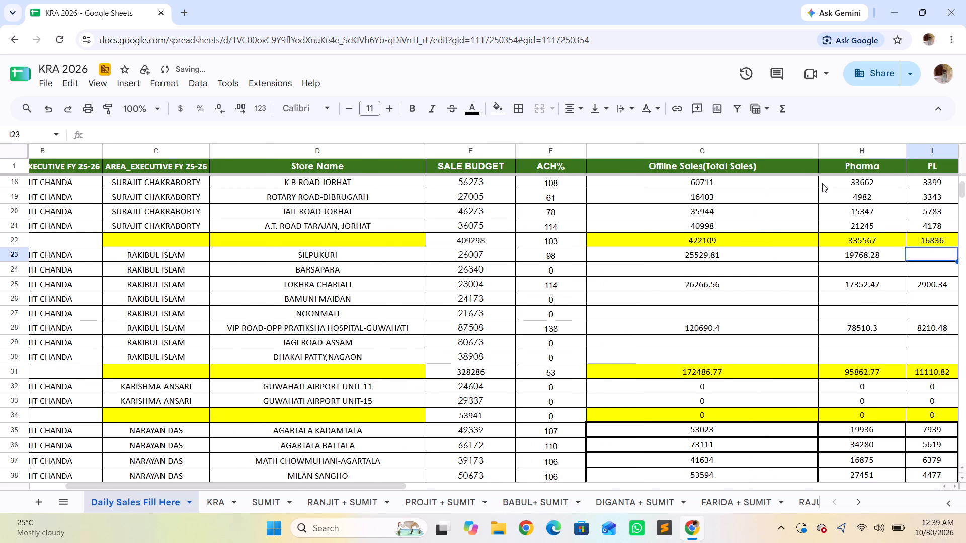
pyautogui.write('1016.43')
pyautogui.press('Right')
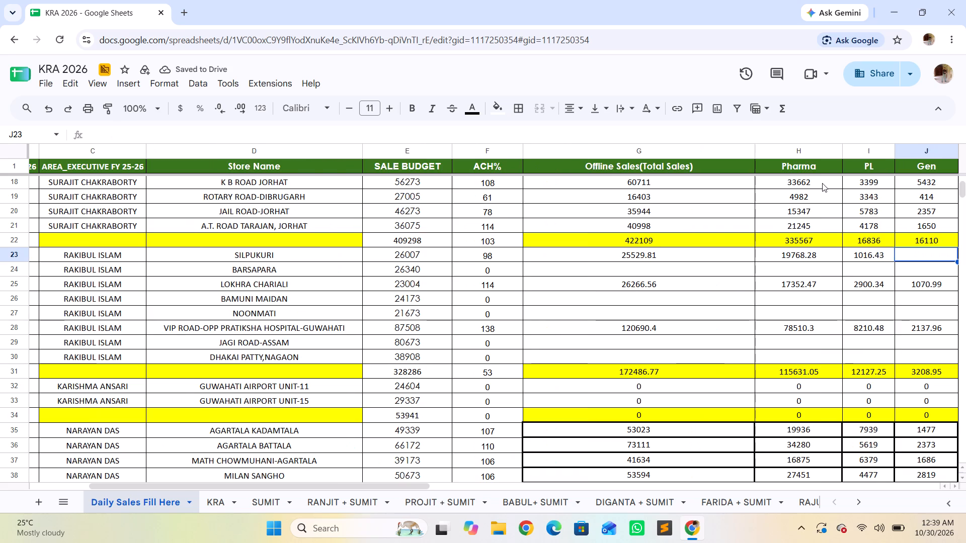
# Enter Gen 323.43, FMCG 3839.18 and Sur 247.10 for Silpukuri.
pyautogui.write('323.43')
pyautogui.press('Right')
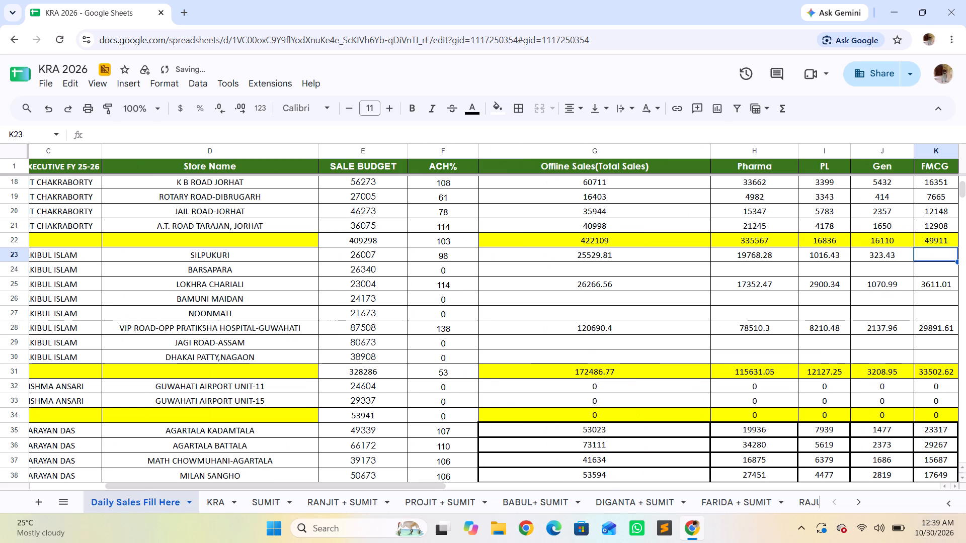
pyautogui.write('3839.18')
pyautogui.press('Right')
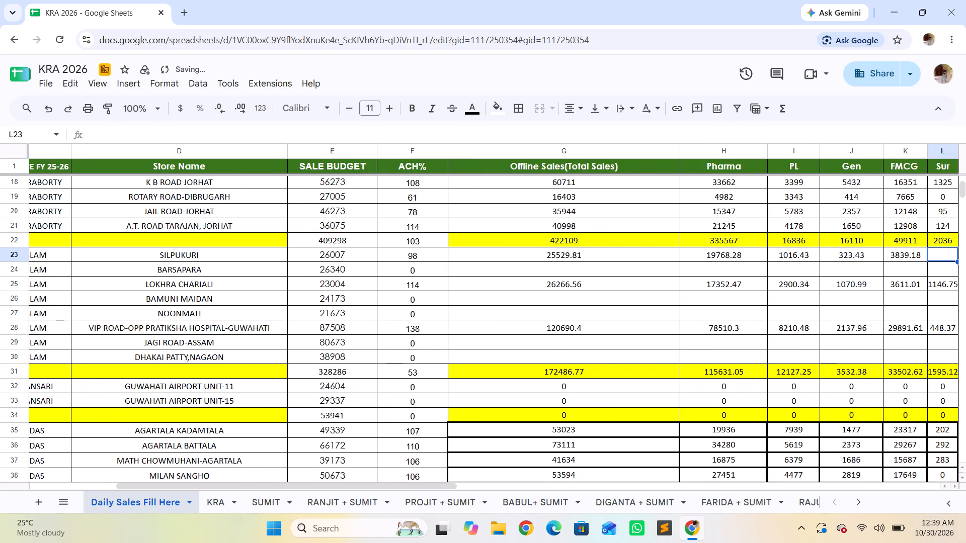
pyautogui.write('247.10')
pyautogui.press('Right')
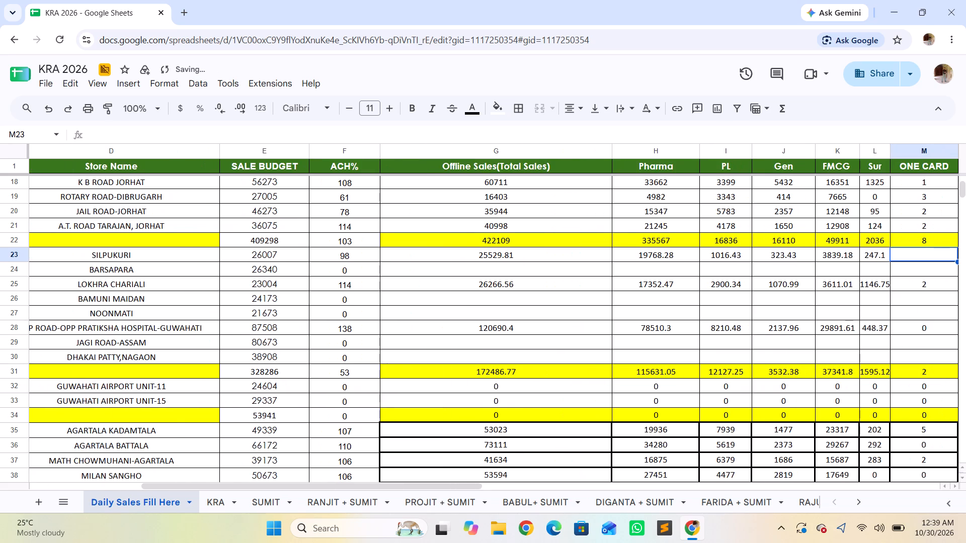
# Enter One Card 0, HD Bill 5, HD Bill Value 11004.85 and Circle Enrollment 3 for Silpukuri.
pyautogui.press('0')
pyautogui.press('Right')
pyautogui.press('5')
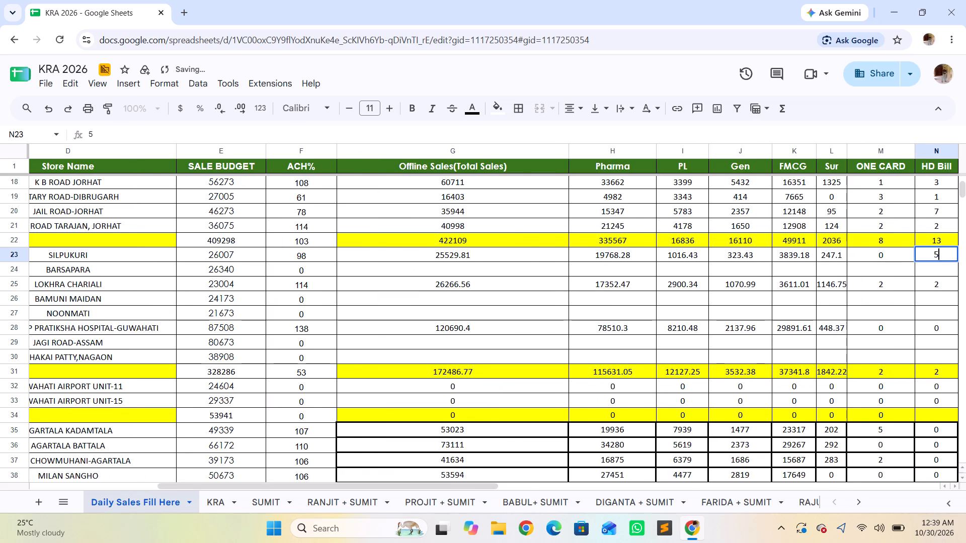
pyautogui.press('Right')
pyautogui.write('11004.85')
pyautogui.press('Right')
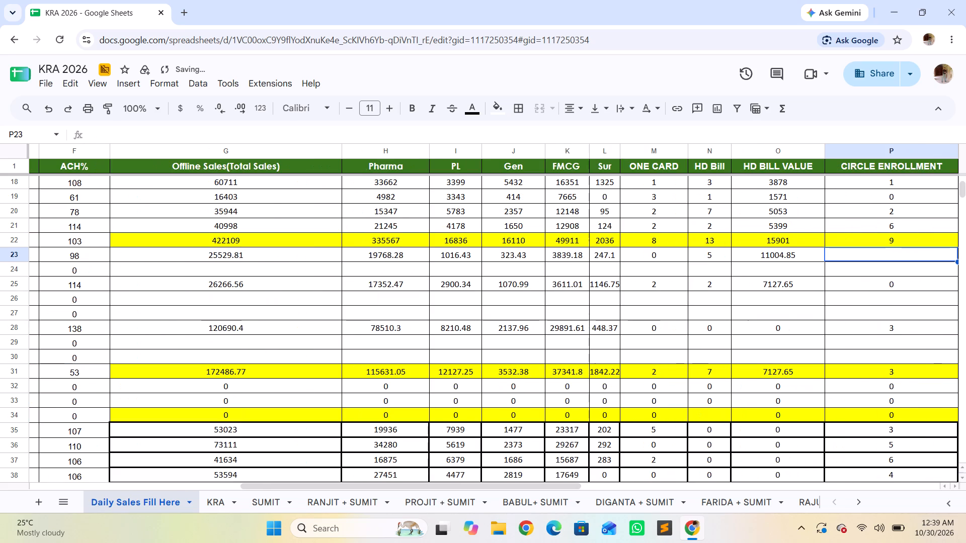
pyautogui.press('3')
pyautogui.press('Right')
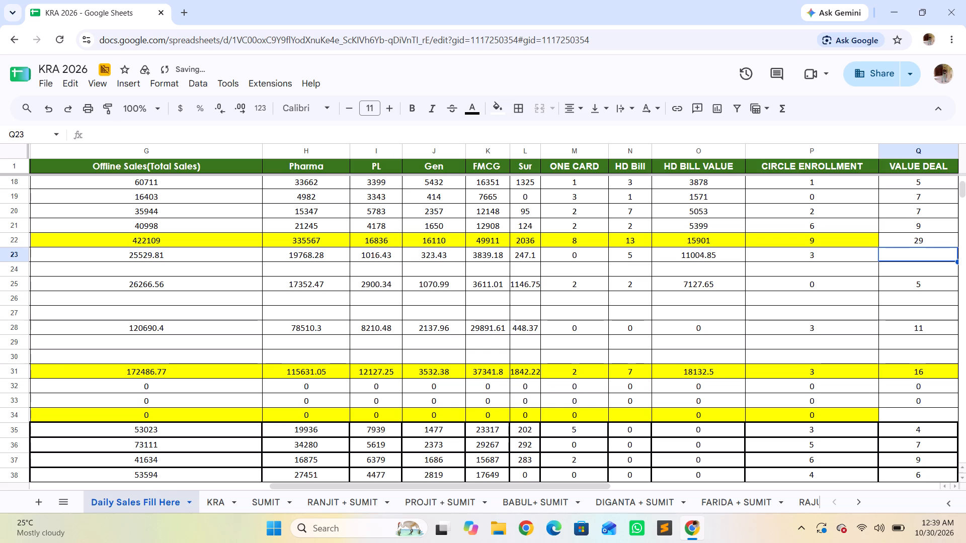
# Enter Value Deal 7, Bill Count 45, Offline FMCG 3350.81 and Online FMCG 488.37 for Silpukuri.
pyautogui.press('7')
pyautogui.press('Right')
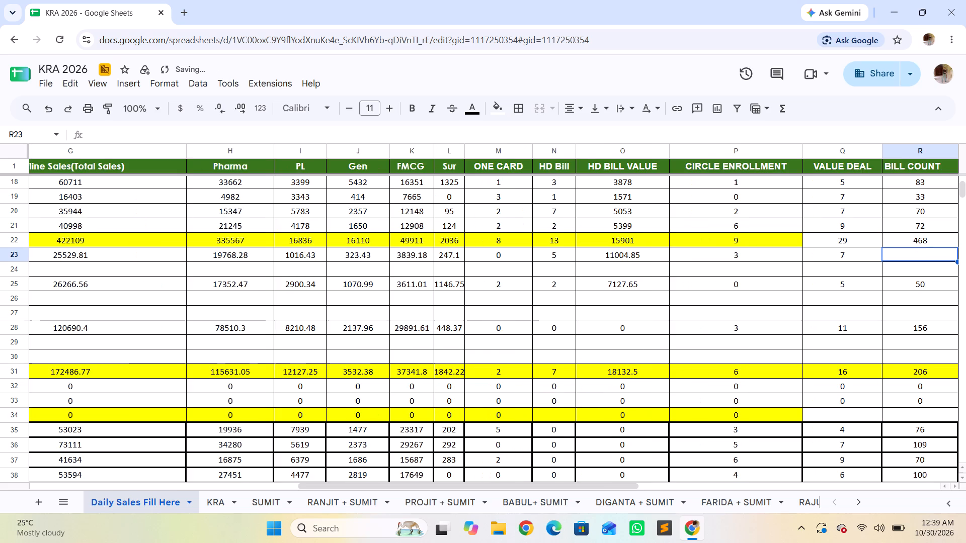
pyautogui.write('45')
pyautogui.press('Right')
pyautogui.press('Right')
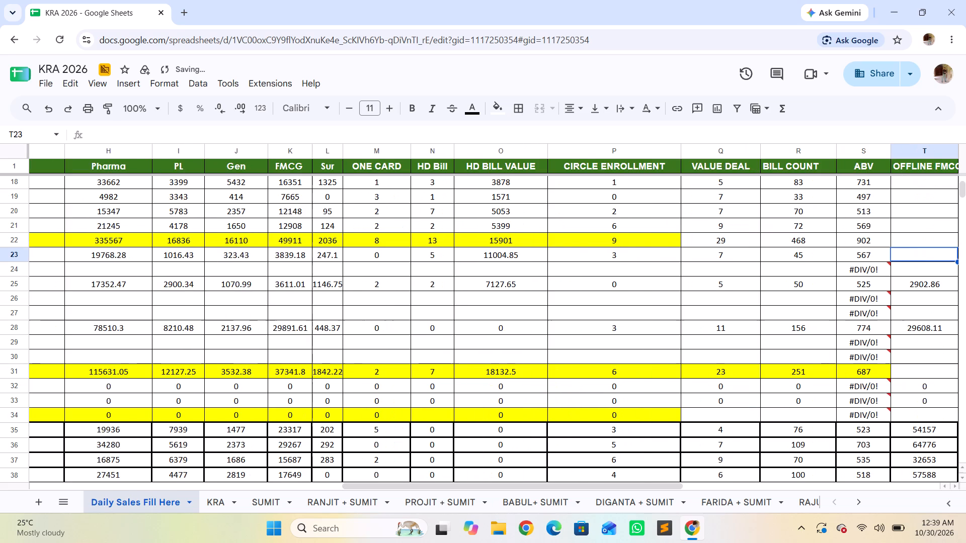
pyautogui.write('3350.81')
pyautogui.press('Right')
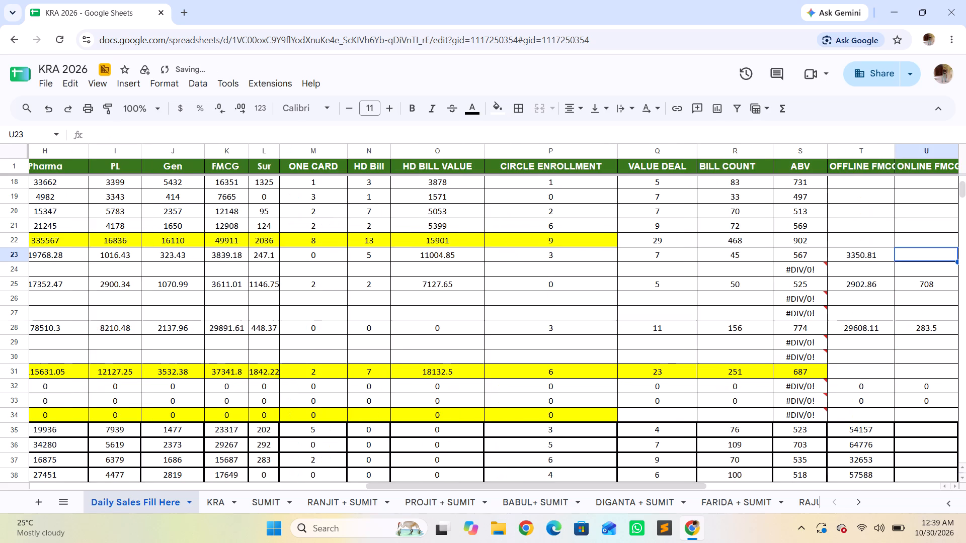
pyautogui.write('488.37')
pyautogui.press('Right')
# For Dhakai Patty, Nagaon (row 30), enter Offline Sales 32969, Pharma 14154 and PL 5302.
pyautogui.press('Left')
pyautogui.press('Left')
pyautogui.press('Left')
pyautogui.press('Left')
pyautogui.press('Left')
pyautogui.press('Left')
pyautogui.press('Left')
pyautogui.press('Left')
pyautogui.press('Left')
pyautogui.press('Left')
pyautogui.press('Left')
pyautogui.press('Left')
pyautogui.press('Left')
pyautogui.press('Left')
pyautogui.press('Left')
pyautogui.press('Left')
pyautogui.press('Left')
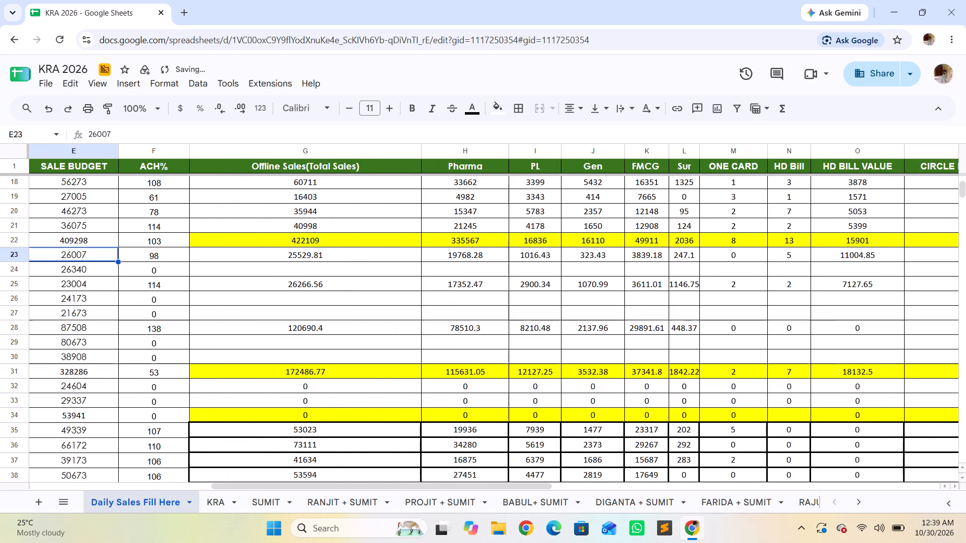
pyautogui.press('Left')
pyautogui.press('Left')
pyautogui.press('Left')
pyautogui.press('Right')
pyautogui.press('Right')
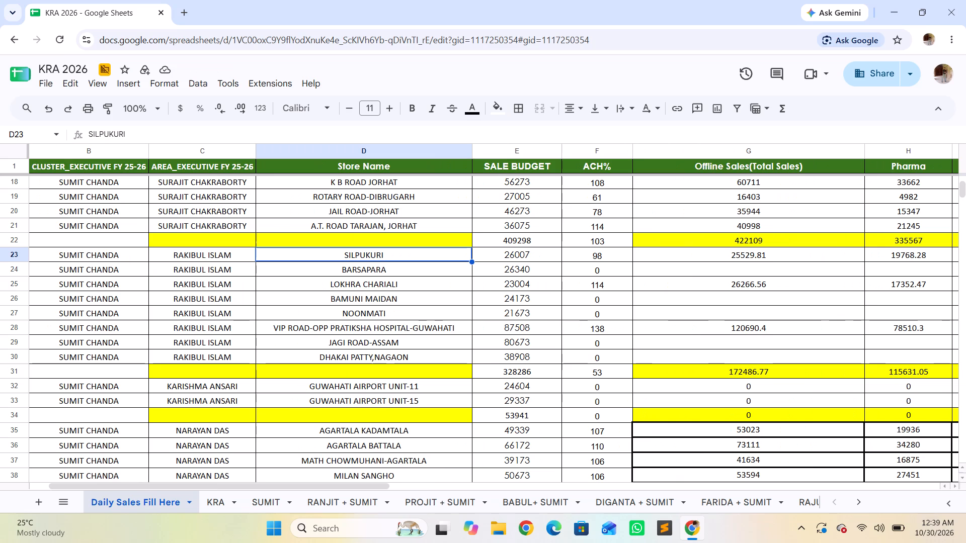
pyautogui.press('Down')
pyautogui.press('Down')
pyautogui.press('Down')
pyautogui.press('Down')
pyautogui.press('Down')
pyautogui.press('Down')
pyautogui.press('Down')
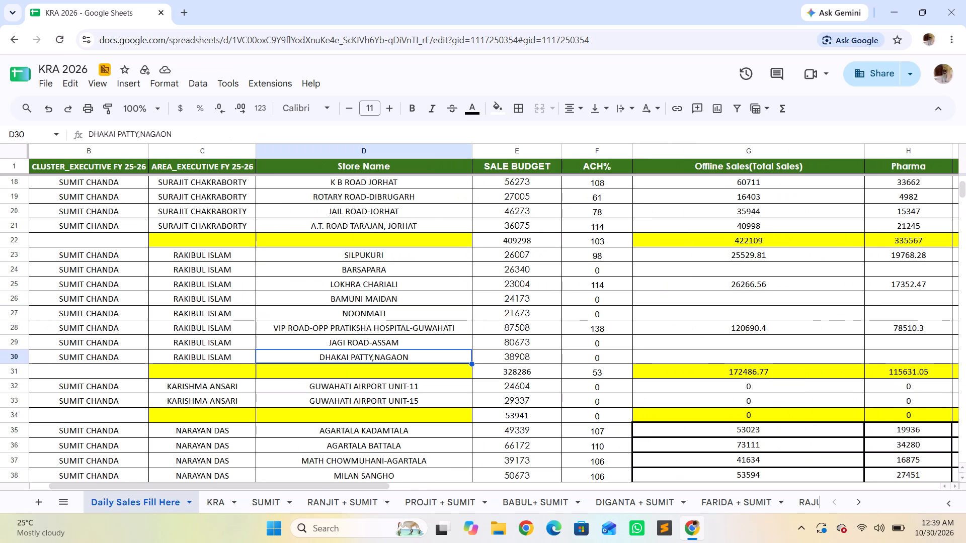
pyautogui.press('Right')
pyautogui.press('Right')
pyautogui.press('Right')
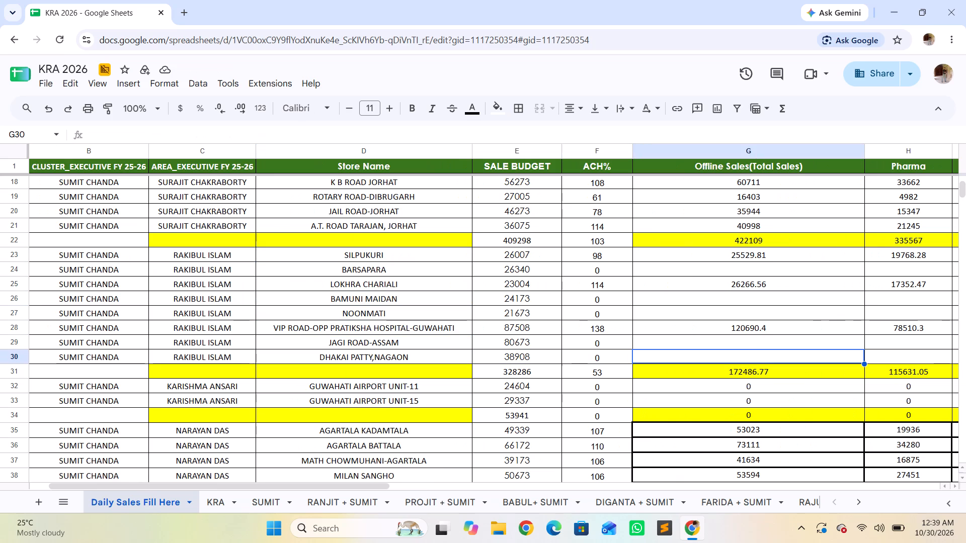
pyautogui.write('32969')
pyautogui.press('Right')
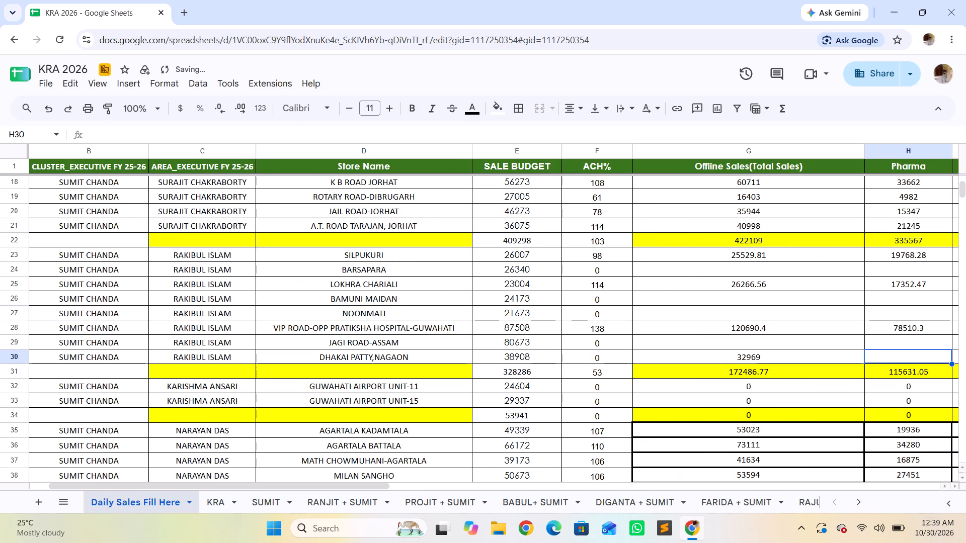
pyautogui.write('14154')
pyautogui.press('Right')
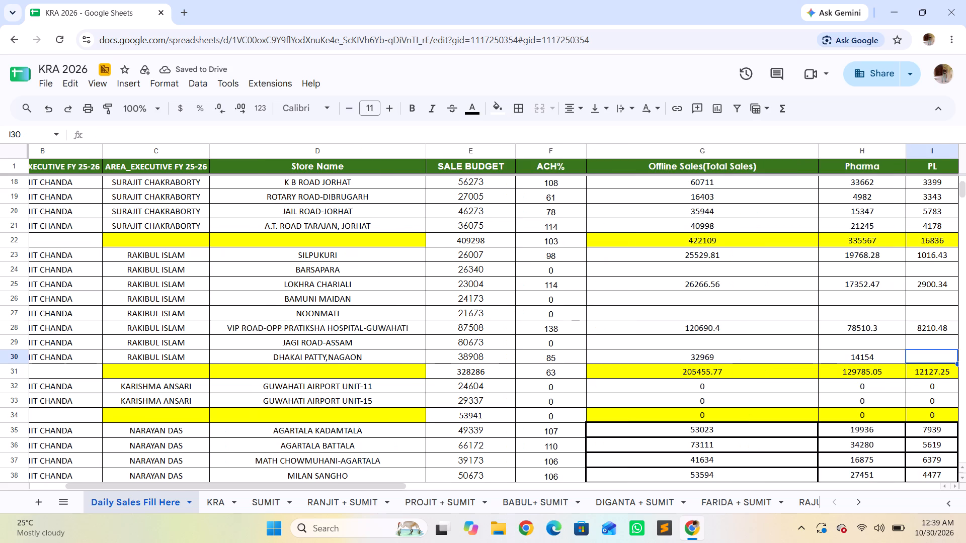
pyautogui.write('5302')
pyautogui.press('Right')
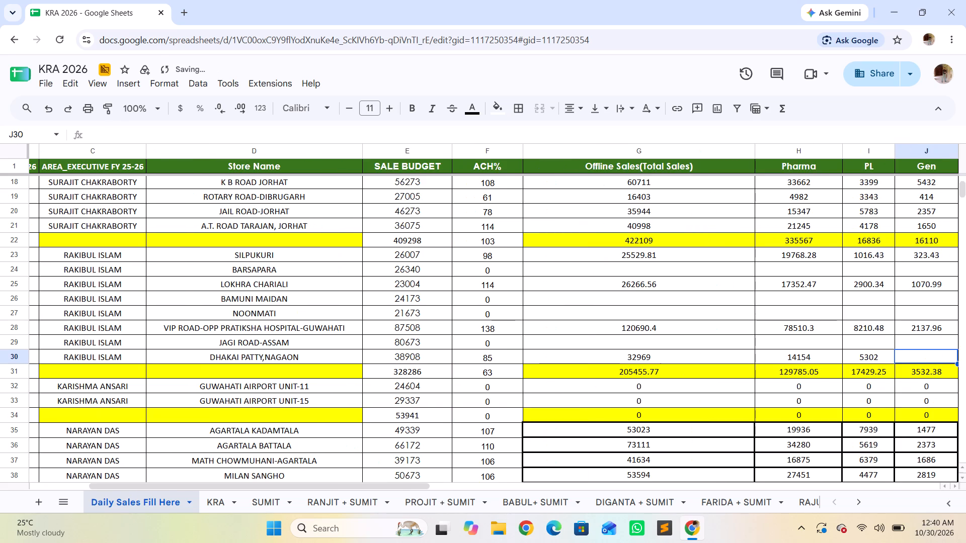
# Enter Gen 640 and FMCG 12139 for Dhakai Patty, Nagaon, and copy the FMCG figure.
pyautogui.write('640')
pyautogui.press('Right')
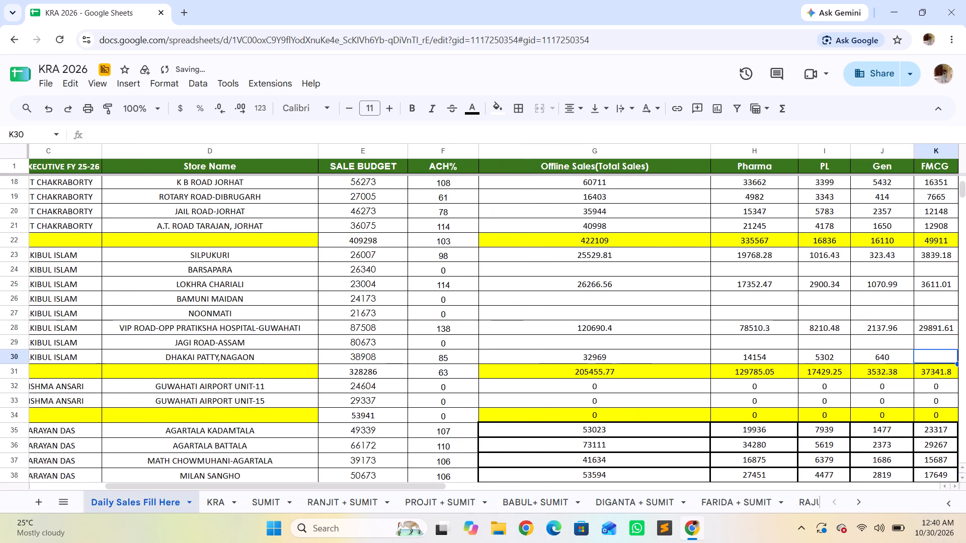
pyautogui.write('12139')
pyautogui.press('Right')
pyautogui.press('Left')
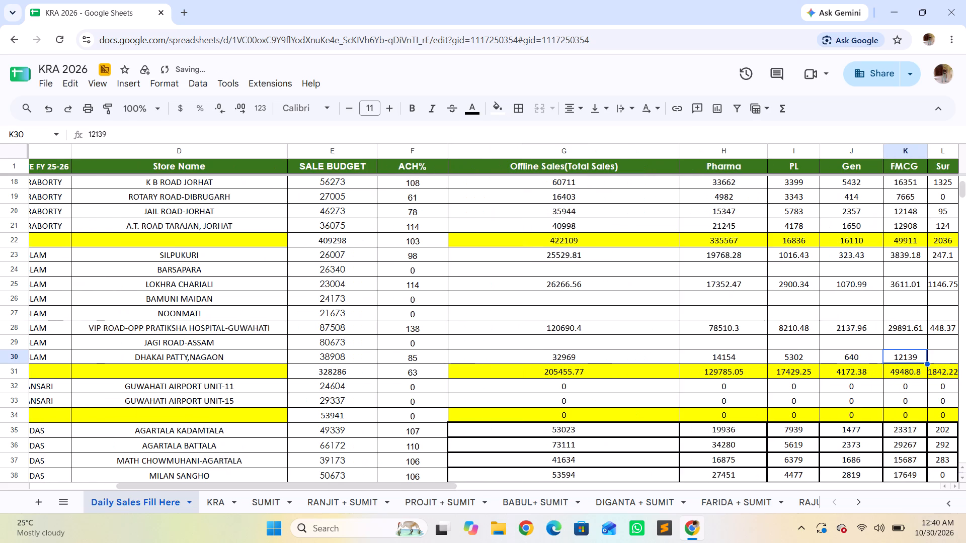
pyautogui.hotkey('ctrl', 'c')
pyautogui.press('Right')
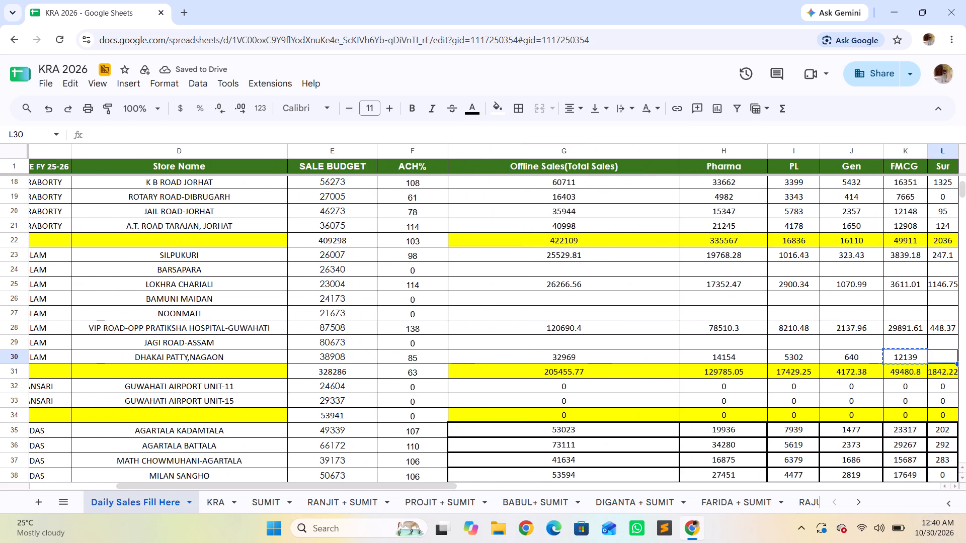
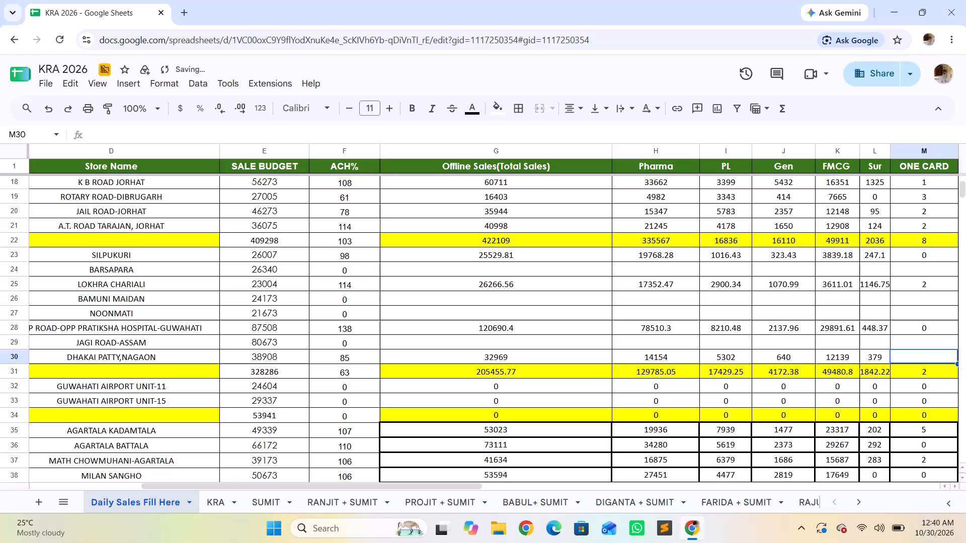
# Enter One Card 3, HD Bill 1, HD Bill Value 8610 and Circle Enrollment 2 for Dhakai Patty, Nagaon.
pyautogui.press('3')
pyautogui.press('Right')
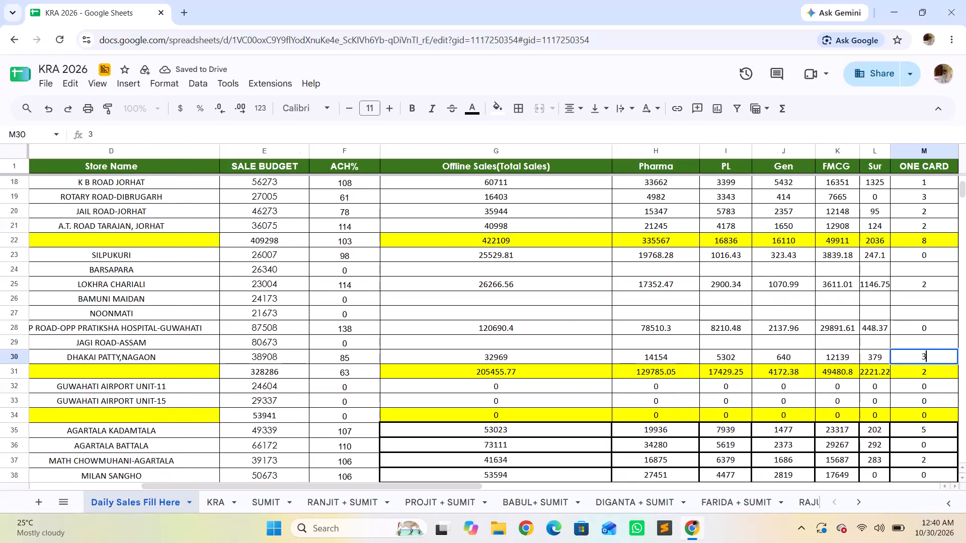
pyautogui.press('1')
pyautogui.press('Right')
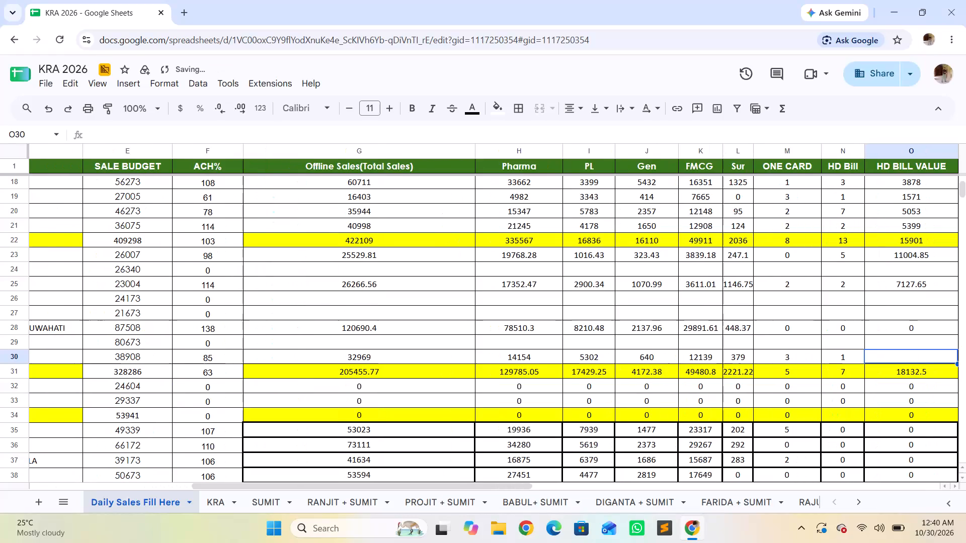
pyautogui.write('8610')
pyautogui.press('Right')
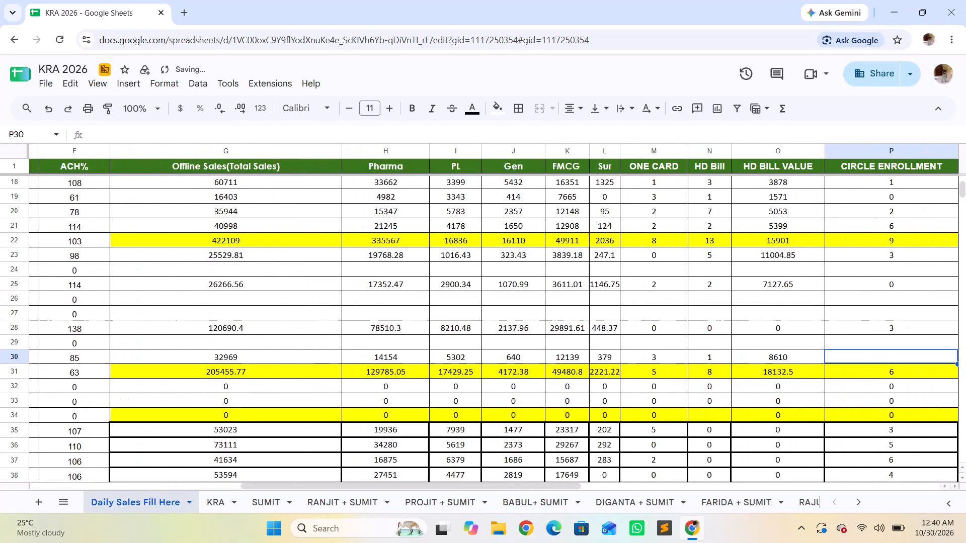
pyautogui.press('2')
pyautogui.press('Right')
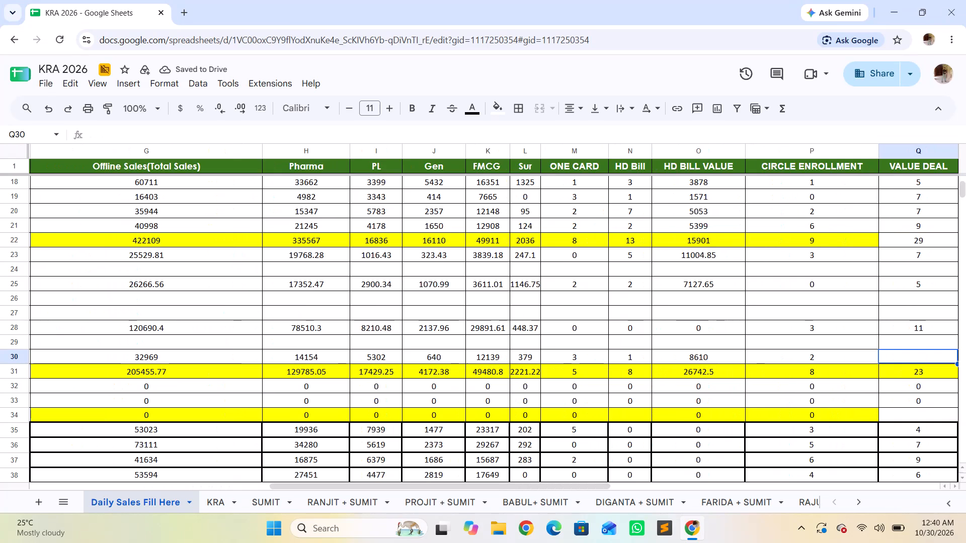
# For Dhakai Patty, Nagaon, enter Value Deal 13 and Bill Count 71, paste the copied 12139 as Offline FMCG, and enter Online FMCG 0.
pyautogui.write('13')
pyautogui.press('Right')
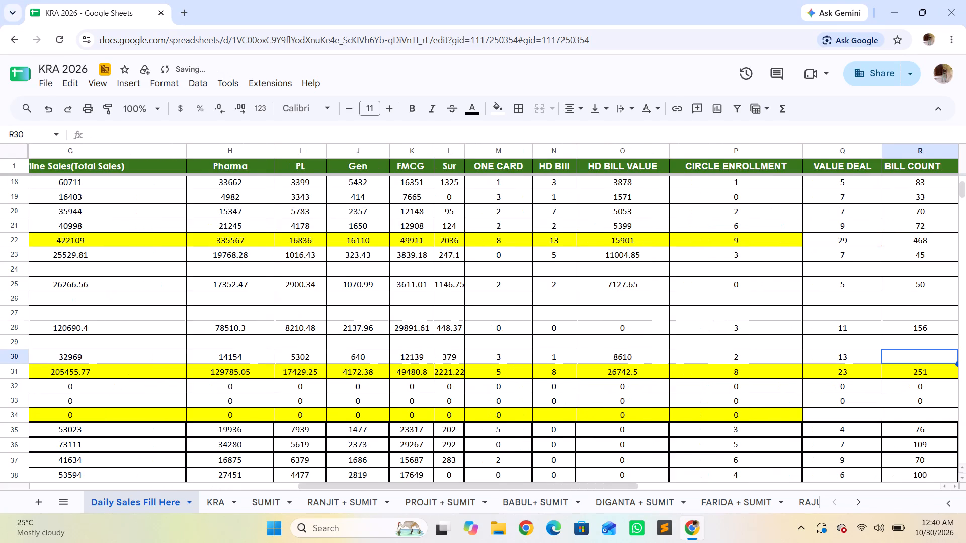
pyautogui.write('71')
pyautogui.press('Right')
pyautogui.press('Right')
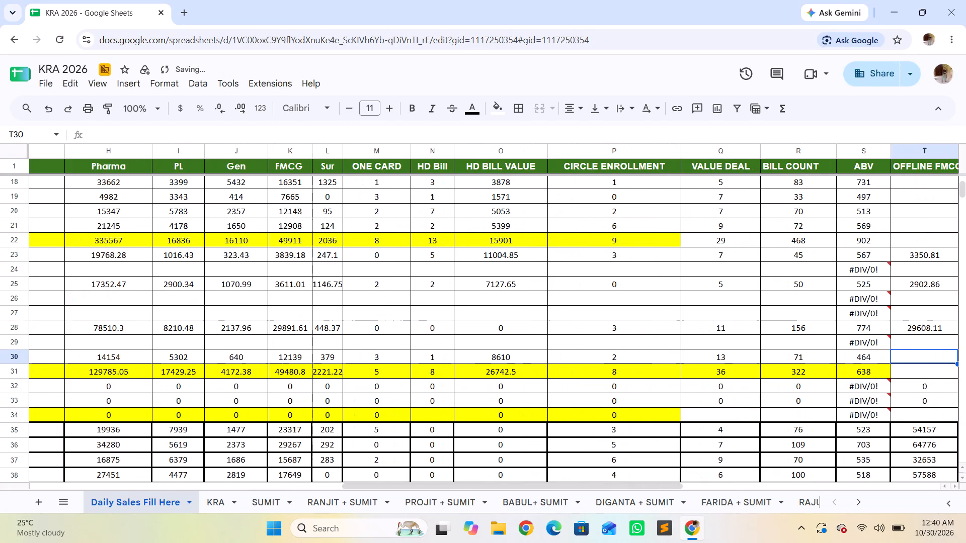
pyautogui.hotkey('ctrl', 'v')
pyautogui.press('Right')
pyautogui.press('0')
pyautogui.press('Right')
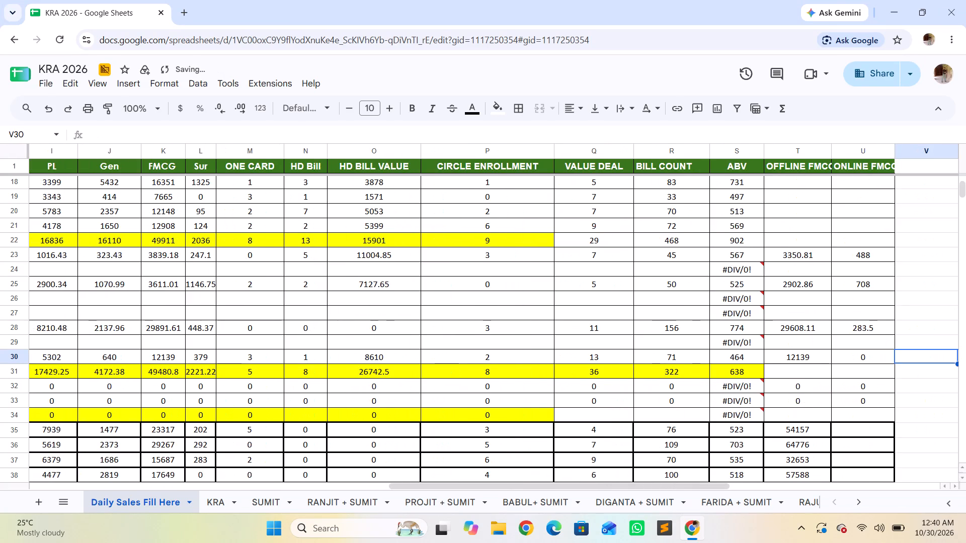
# For Noonmati (row 27), enter Offline Sales 20148, Pharma 8995 and PL 2774.
pyautogui.press('Left')
pyautogui.press('Left')
pyautogui.press('Left')
pyautogui.press('Left')
pyautogui.press('Left')
pyautogui.press('Left')
pyautogui.press('Left')
pyautogui.press('Left')
pyautogui.press('Left')
pyautogui.press('Left')
pyautogui.press('Left')
pyautogui.press('Left')
pyautogui.press('Left')
pyautogui.press('Left')
pyautogui.press('Left')
pyautogui.press('Left')
pyautogui.press('Left')
pyautogui.press('Left')
pyautogui.press('Left')
pyautogui.press('Left')
pyautogui.press('Right')
pyautogui.press('Right')
pyautogui.press('Right')
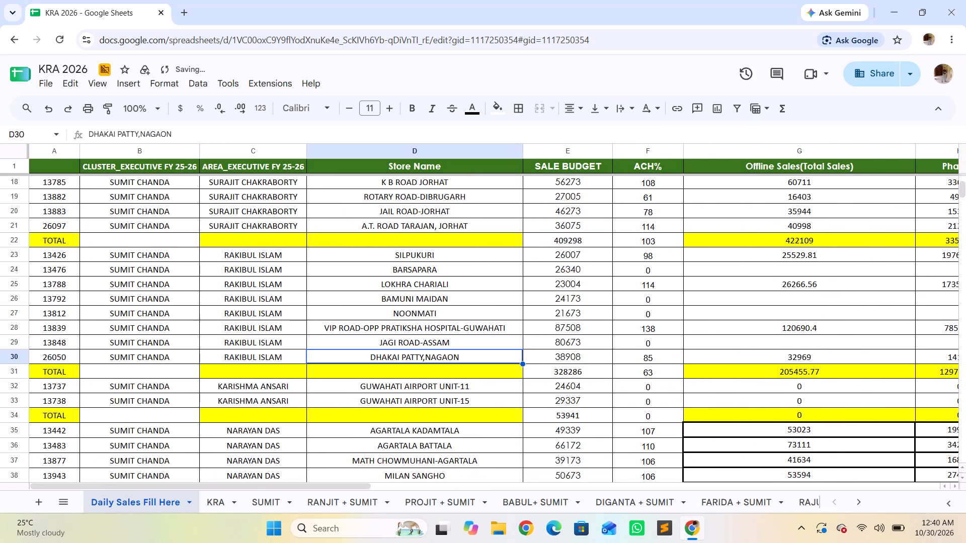
pyautogui.press('Up')
pyautogui.press('Up')
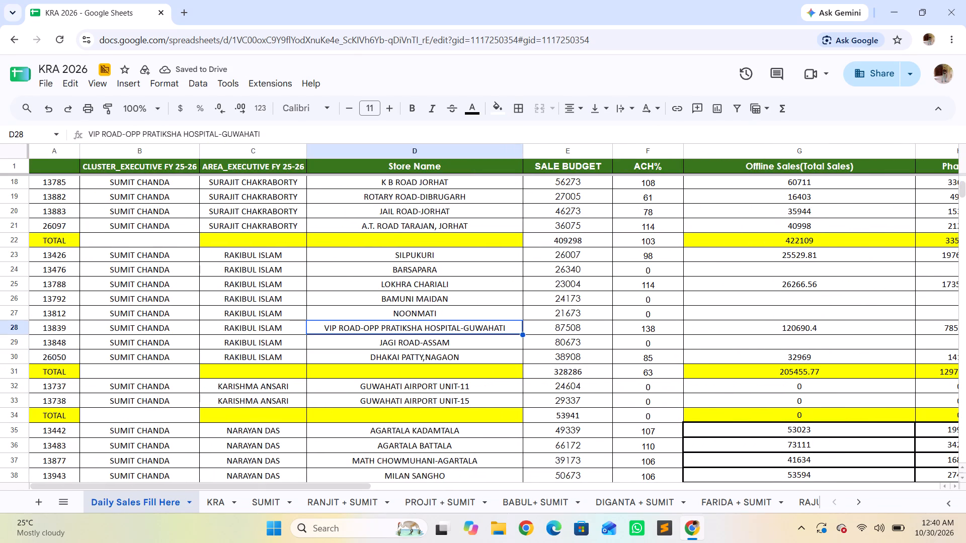
pyautogui.press('Up')
pyautogui.press('Right')
pyautogui.press('Right')
pyautogui.press('Right')
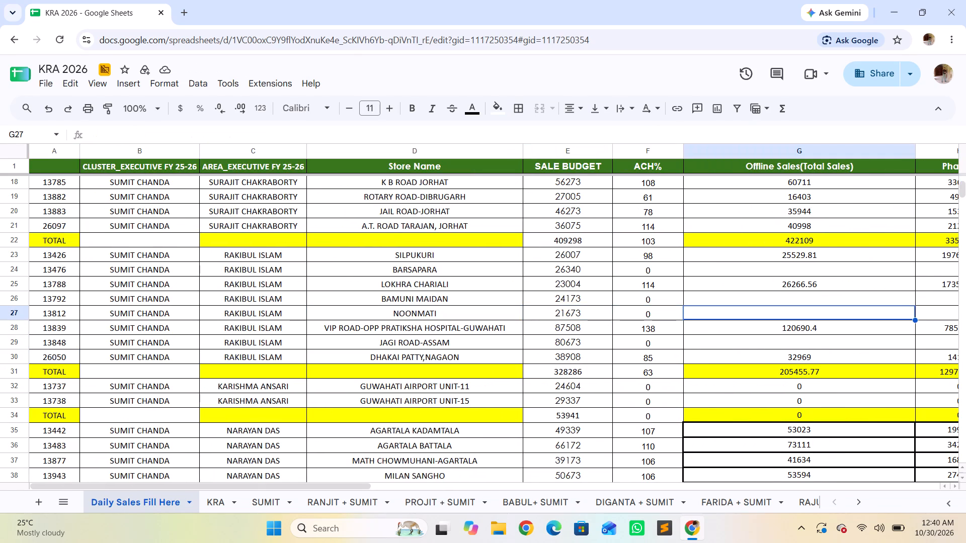
pyautogui.write('20148')
pyautogui.press('Right')
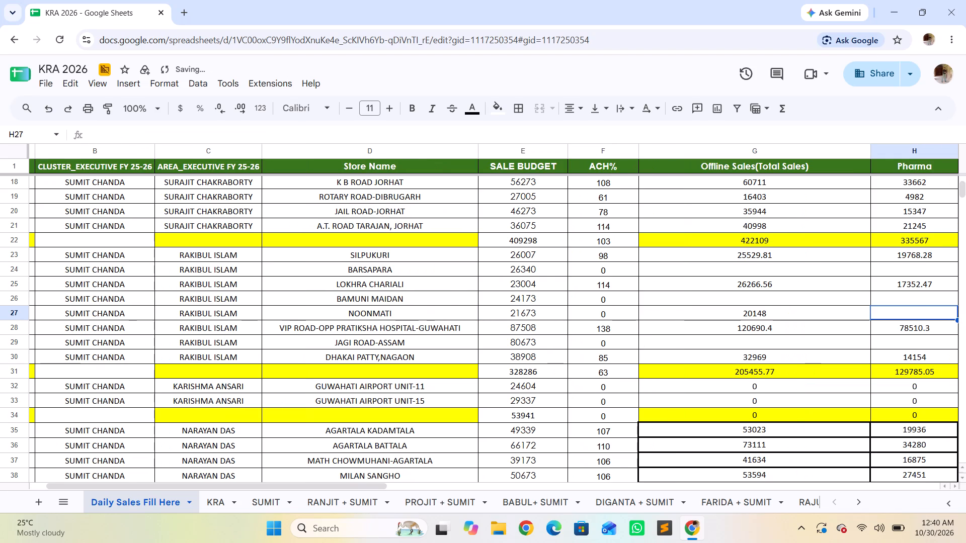
pyautogui.write('8995')
pyautogui.press('Right')
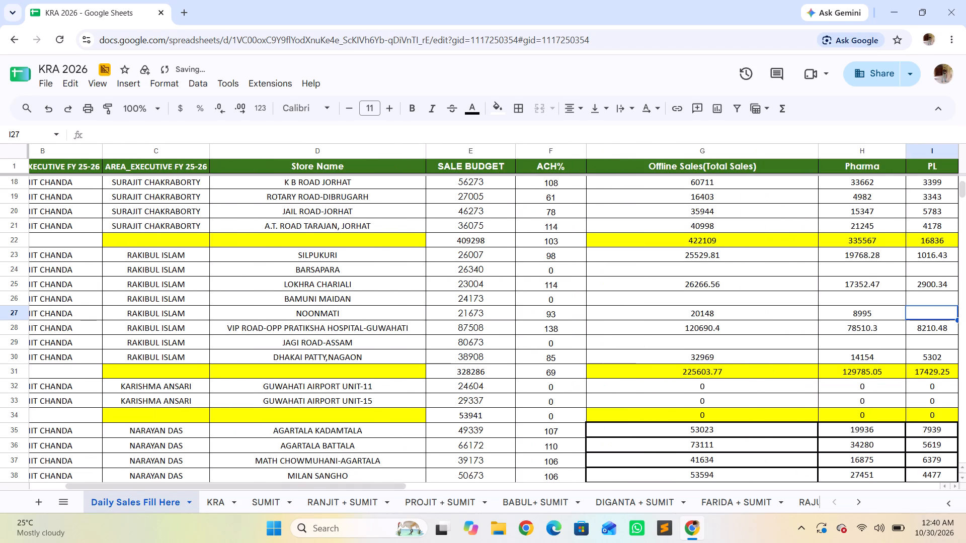
pyautogui.write('2774')
pyautogui.press('Right')
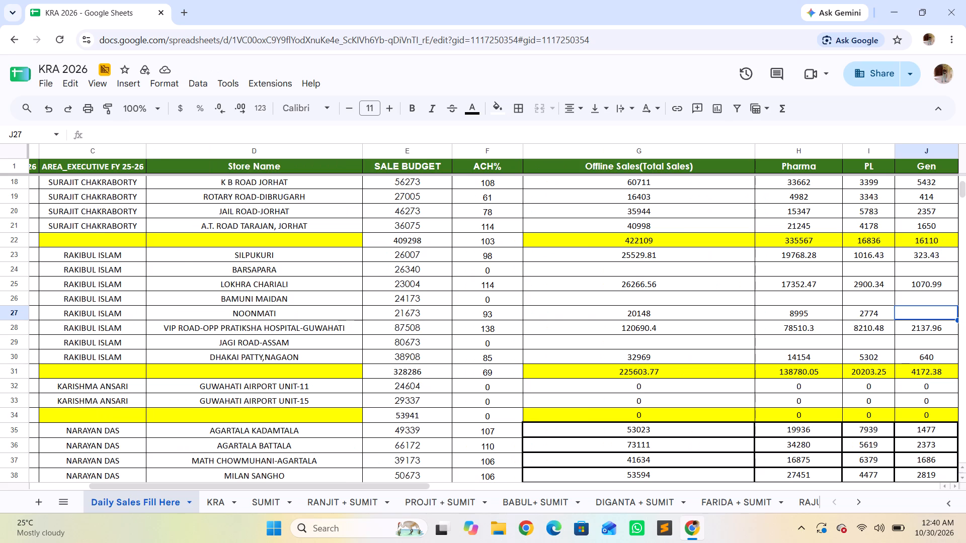
# Enter Gen 725, FMCG 7450 and Sur 54 for Noonmati.
pyautogui.write('725')
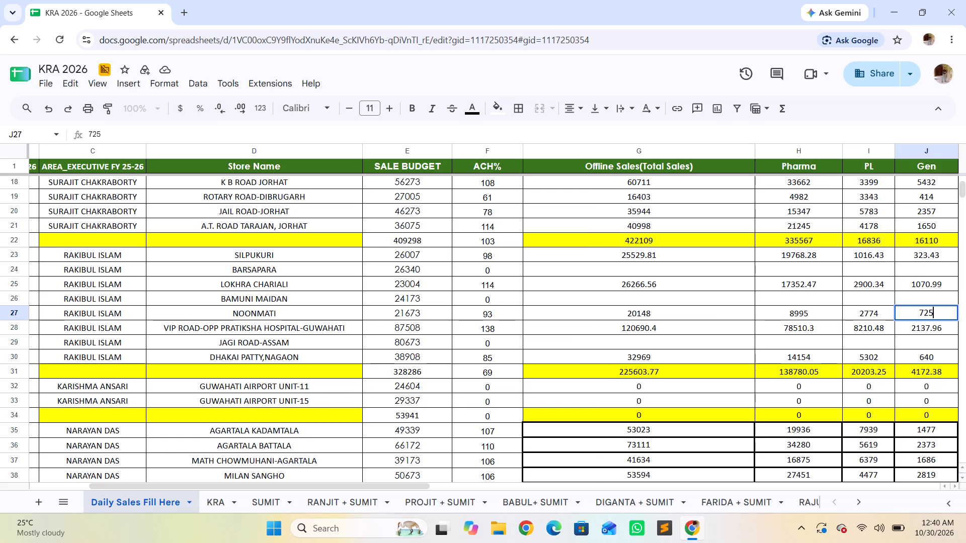
pyautogui.press('Right')
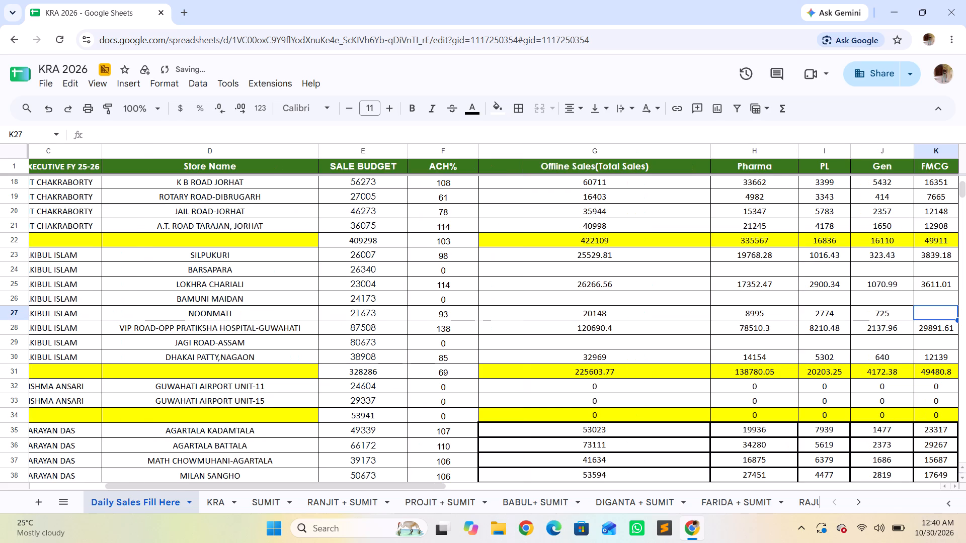
pyautogui.write('7450')
pyautogui.press('Right')
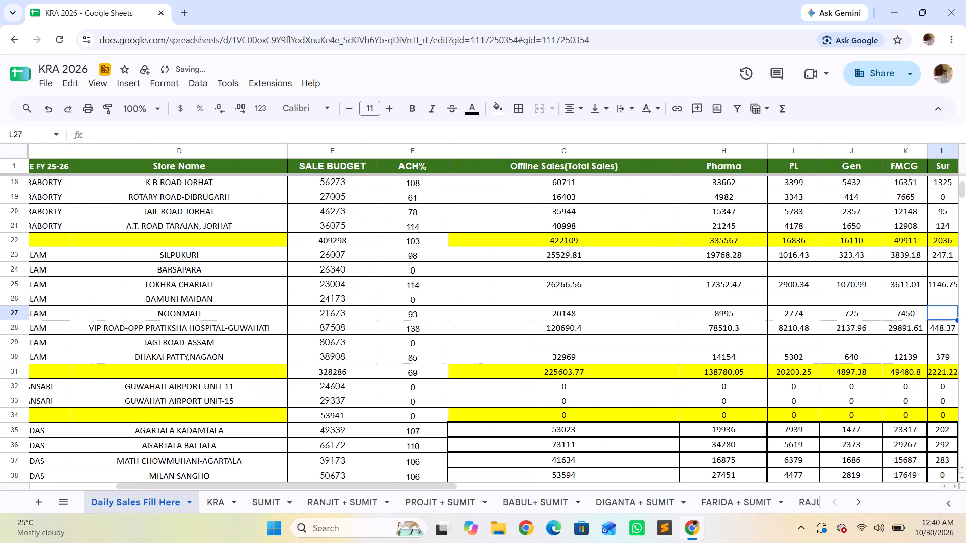
pyautogui.write('54')
pyautogui.press('Right')
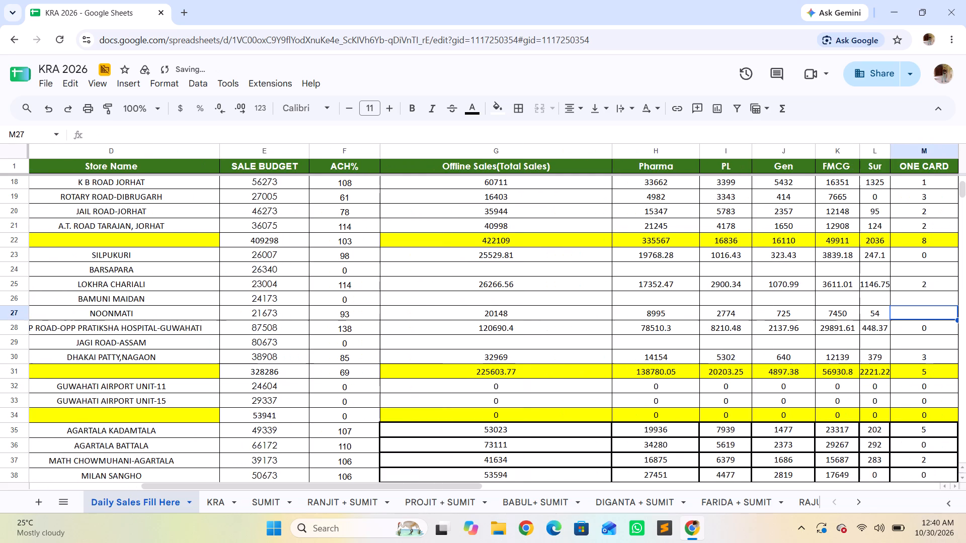
# Enter One Card 0, HD Bill 0, HD Bill Value 0 and Circle Enrollment 3 for Noonmati.
pyautogui.press('0')
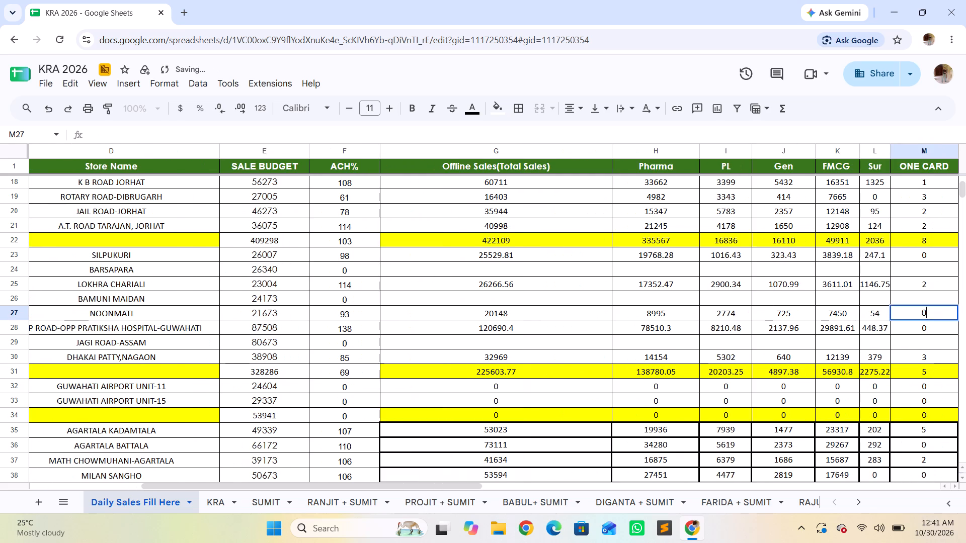
pyautogui.press('Right')
pyautogui.press('0')
pyautogui.press('Right')
pyautogui.press('0')
pyautogui.press('Right')
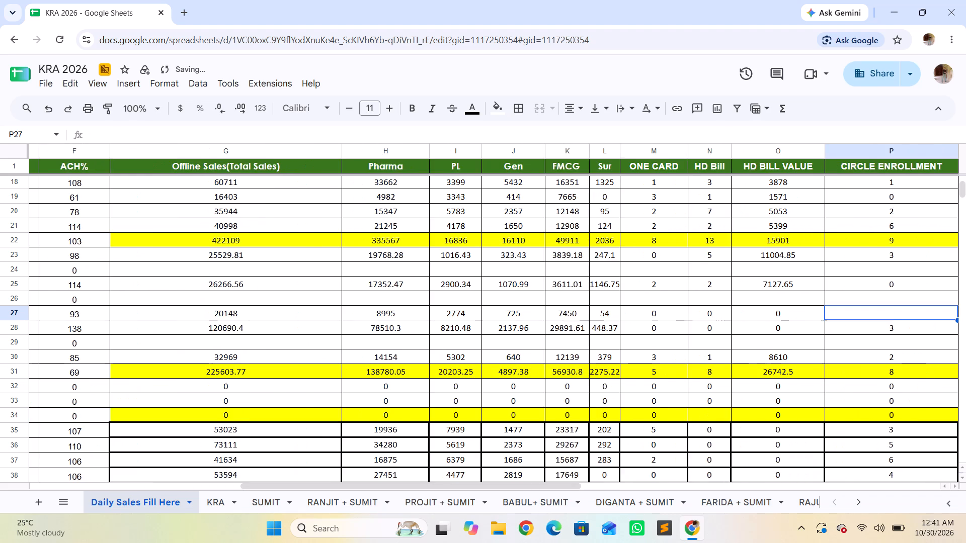
pyautogui.press('3')
pyautogui.press('Right')
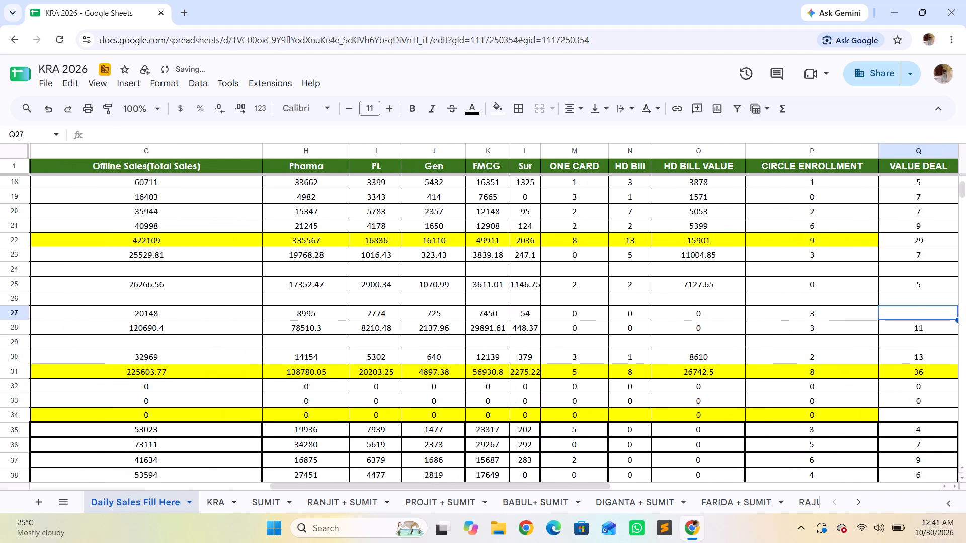
# Enter Value Deal 3, Bill Count 35, Offline FMCG 4300 and Online FMCG 3149 for Noonmati.
pyautogui.press('3')
pyautogui.press('Right')
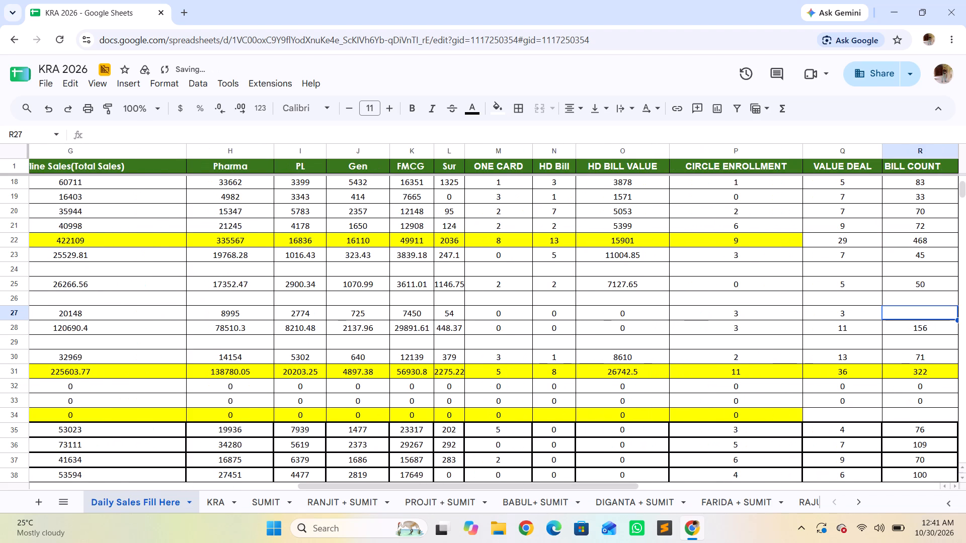
pyautogui.write('35')
pyautogui.press('Right')
pyautogui.press('Right')
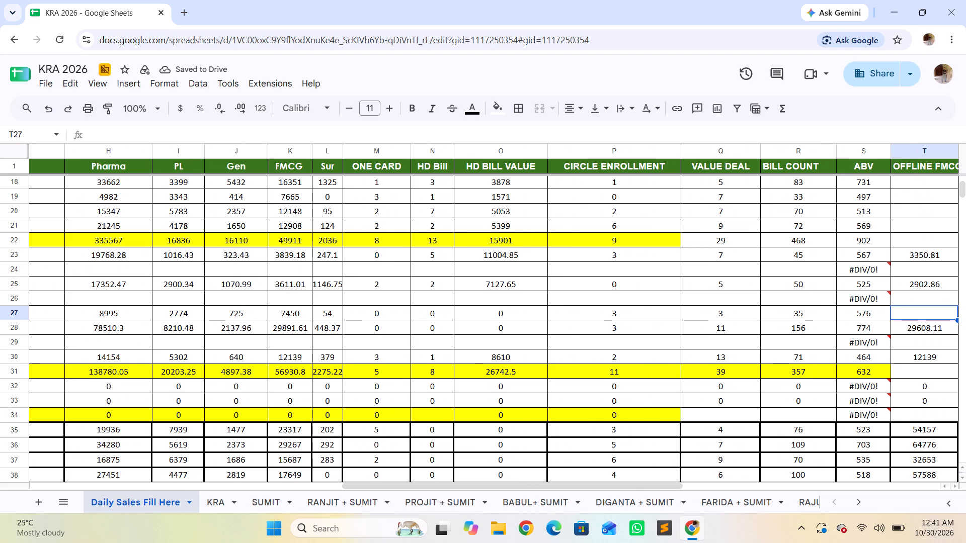
pyautogui.write('4300')
pyautogui.press('Right')
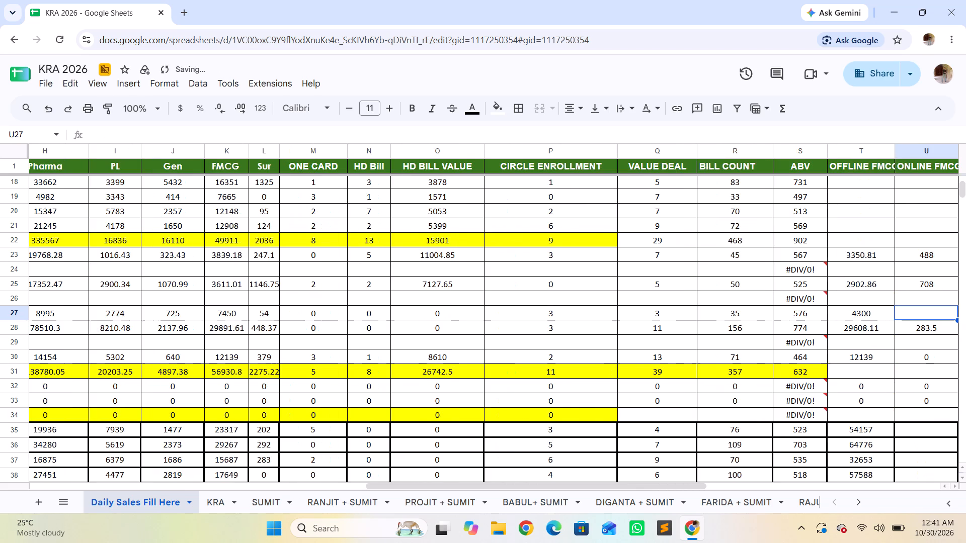
pyautogui.write('3149')
pyautogui.press('Right')
# For Bamuni Maidan (row 26), enter Offline Sales 14960.12, Pharma 7737.12 and PL 2779.18.
pyautogui.press('Left')
pyautogui.press('Left')
pyautogui.press('Left')
pyautogui.press('Left')
pyautogui.press('Left')
pyautogui.press('Left')
pyautogui.press('Left')
pyautogui.press('Left')
pyautogui.press('Left')
pyautogui.press('Left')
pyautogui.press('Left')
pyautogui.press('Left')
pyautogui.press('Left')
pyautogui.press('Left')
pyautogui.press('Left')
pyautogui.press('Left')
pyautogui.press('Left')
pyautogui.press('Left')
pyautogui.press('Left')
pyautogui.press('Left')
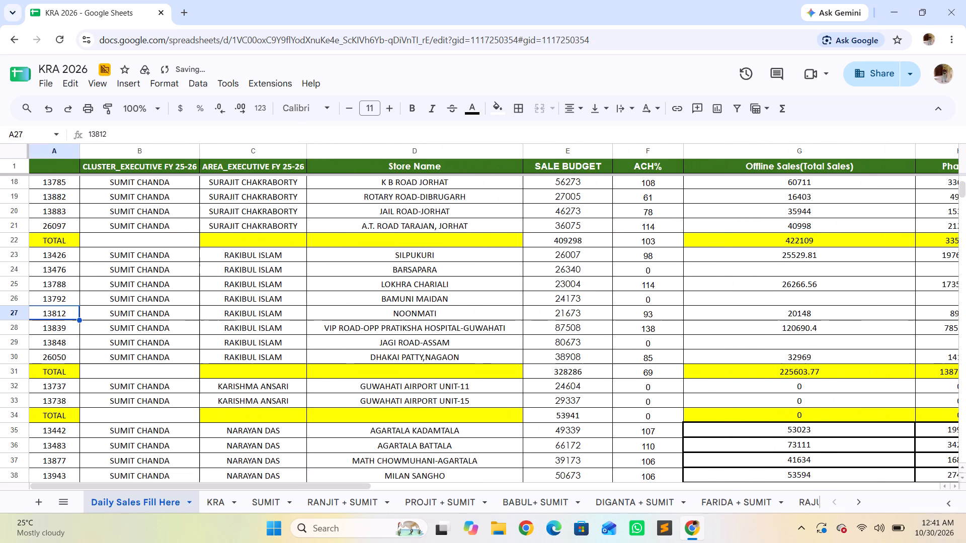
pyautogui.press('Right')
pyautogui.press('Right')
pyautogui.press('Right')
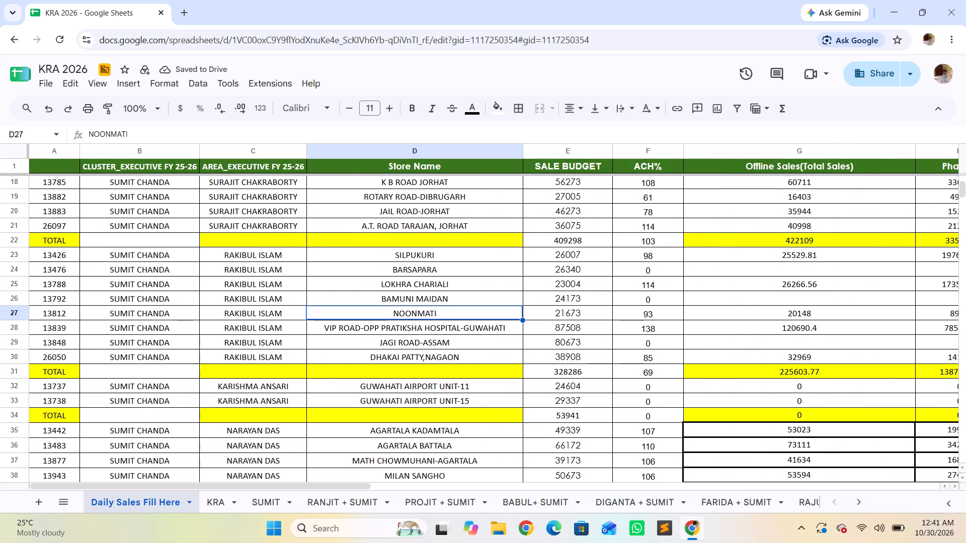
pyautogui.press('Up')
pyautogui.press('Up')
pyautogui.press('Down')
pyautogui.press('Right')
pyautogui.press('Right')
pyautogui.press('Right')
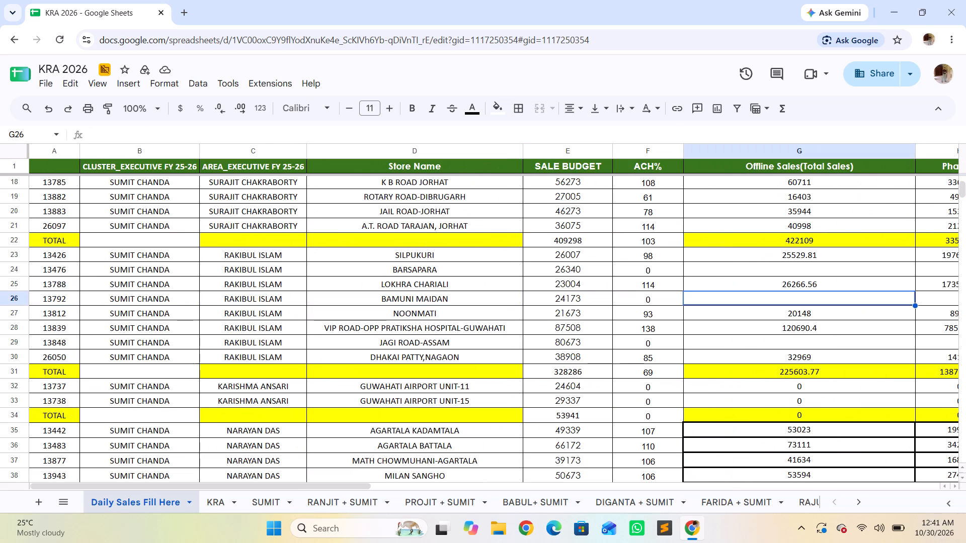
pyautogui.write('14960.12')
pyautogui.press('Right')
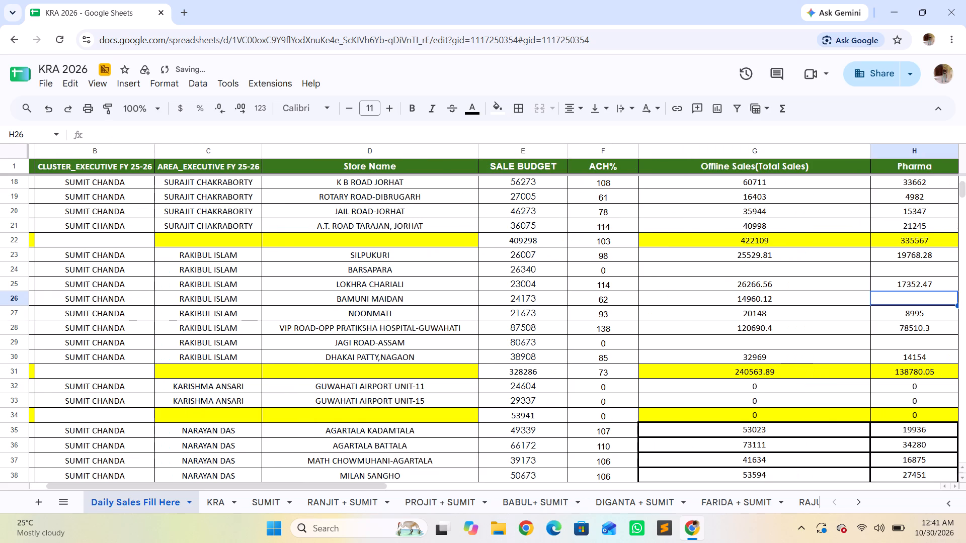
pyautogui.write('7737.12')
pyautogui.press('Right')
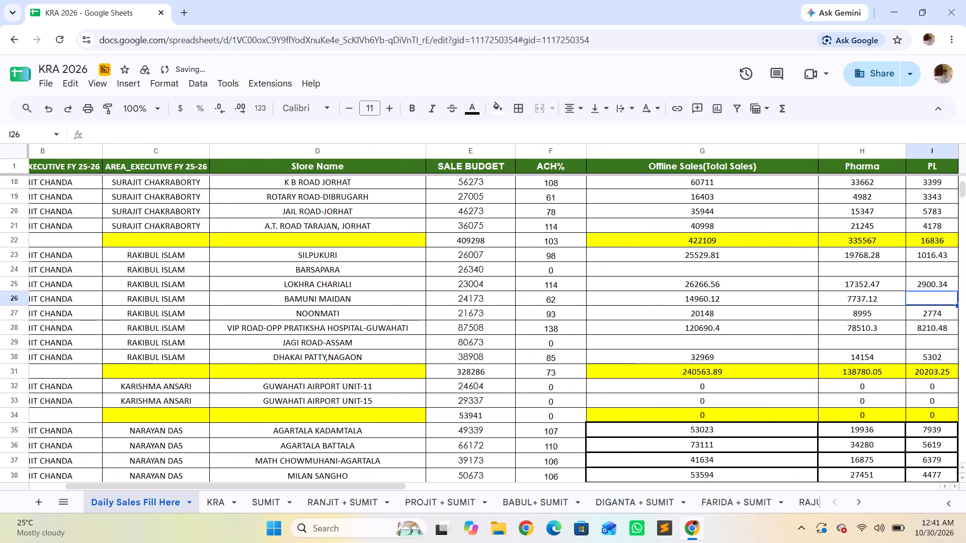
pyautogui.write('2779.18')
pyautogui.press('Right')
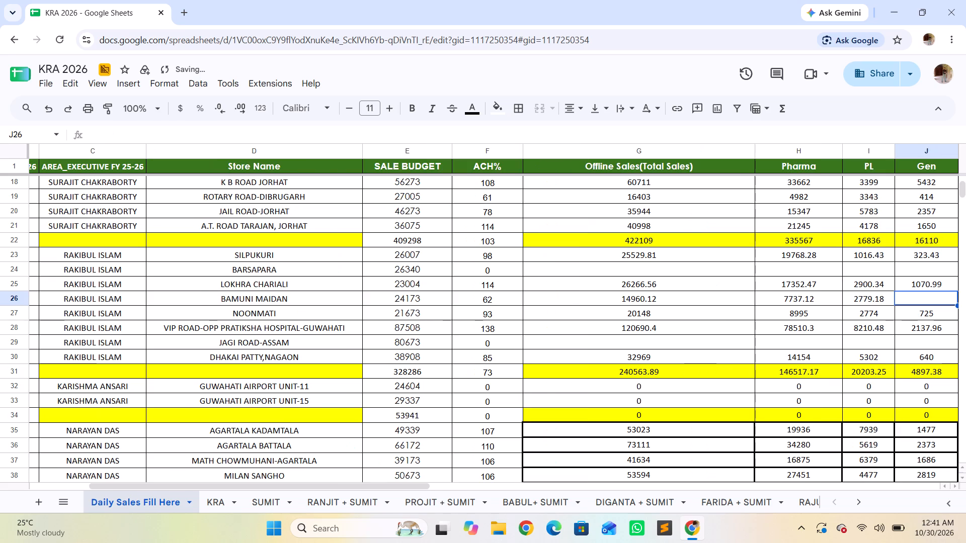
# Enter Gen 1187.72 and FMCG 3107.10 for Bamuni Maidan, and copy the FMCG figure.
pyautogui.write('1187.72')
pyautogui.press('Right')
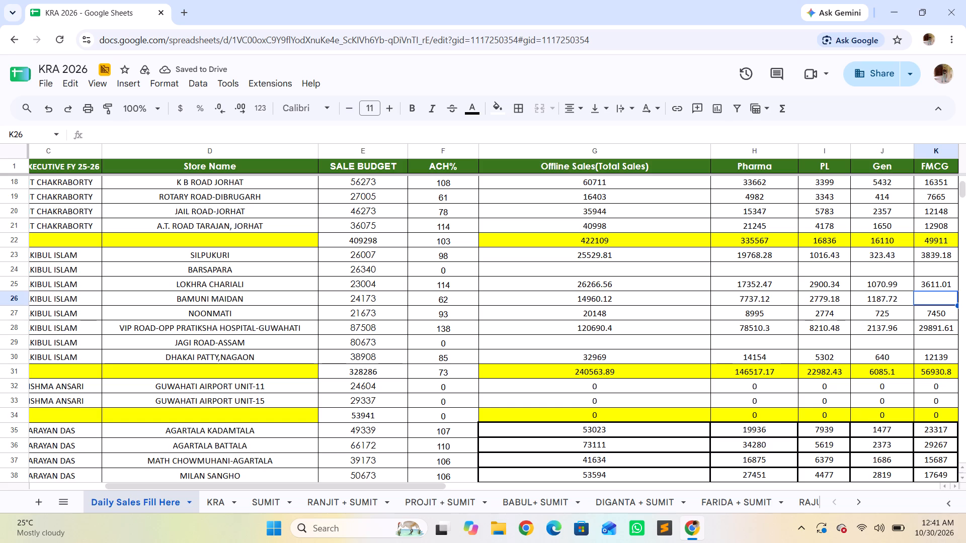
pyautogui.write('3107.10')
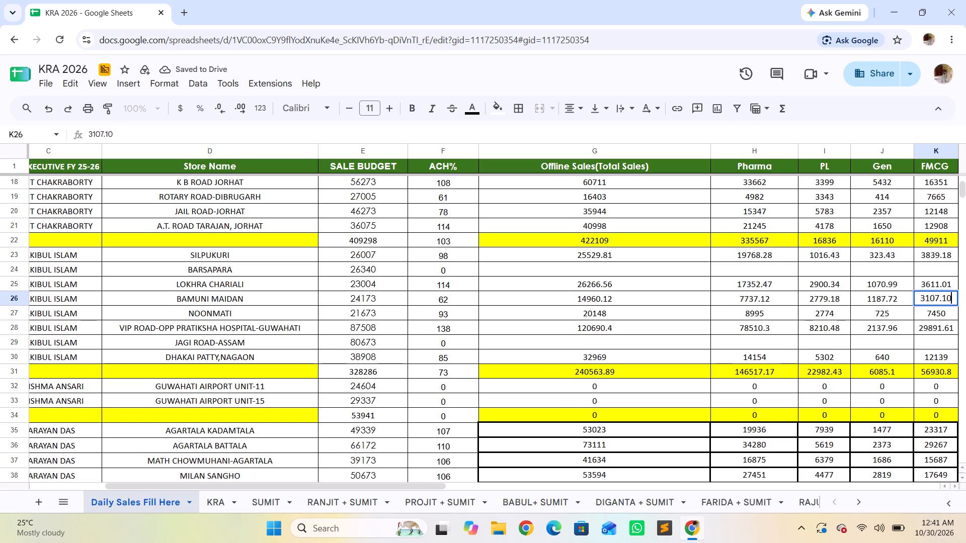
pyautogui.press('Right')
pyautogui.press('Left')
pyautogui.hotkey('ctrl', 'c')
pyautogui.hotkey('ctrl', 'Right')
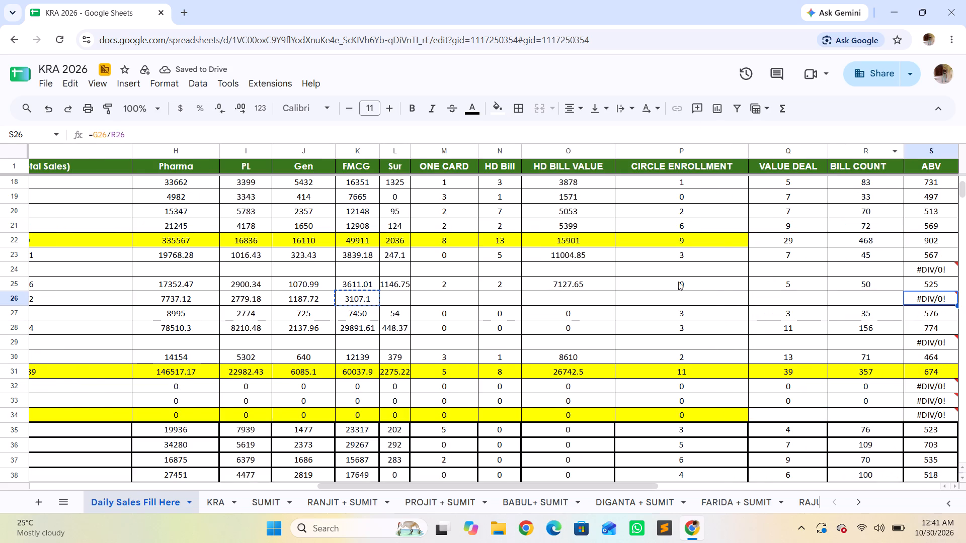
pyautogui.click(357, 301)
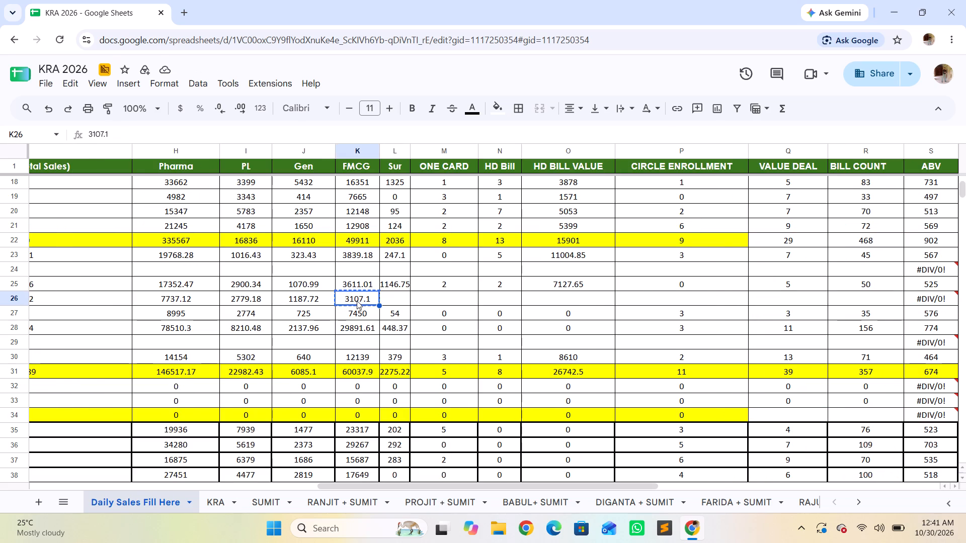
pyautogui.hotkey('ctrl', 'c')
pyautogui.press('Right')
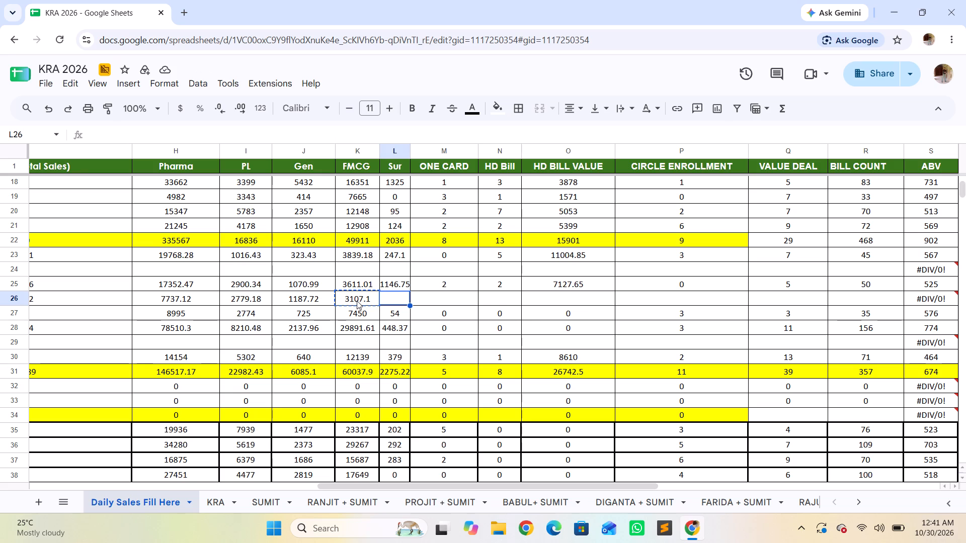
# Enter Sur 0, One Card 0, HD Bill 0, HD Bill Value 0 and Circle Enrollment 1 for Bamuni Maidan.
pyautogui.press('0')
pyautogui.press('Right')
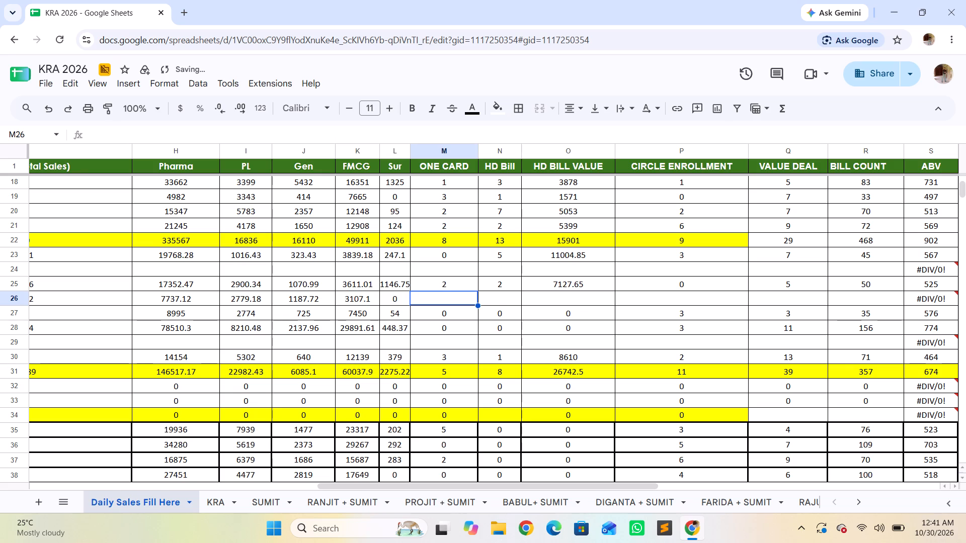
pyautogui.press('0')
pyautogui.press('Right')
pyautogui.press('0')
pyautogui.press('Right')
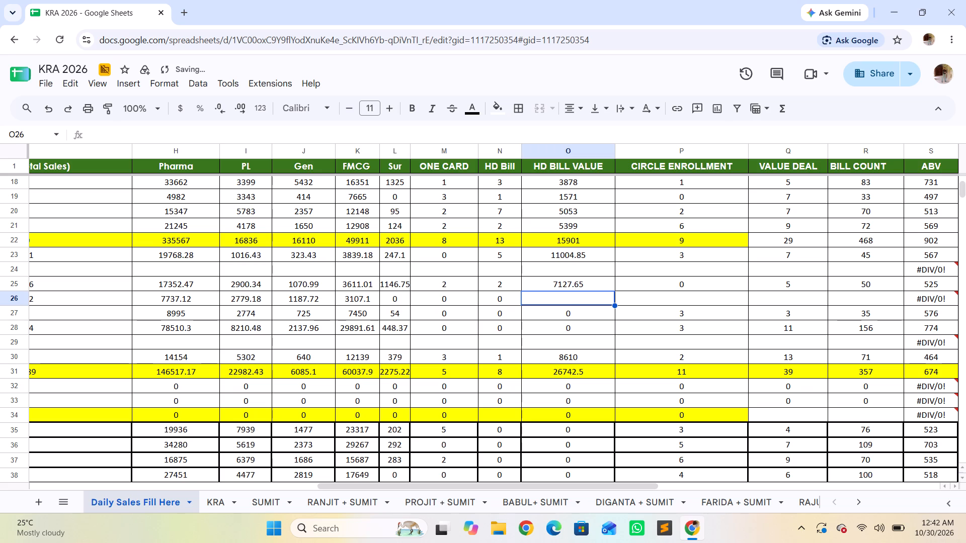
pyautogui.press('0')
pyautogui.press('Right')
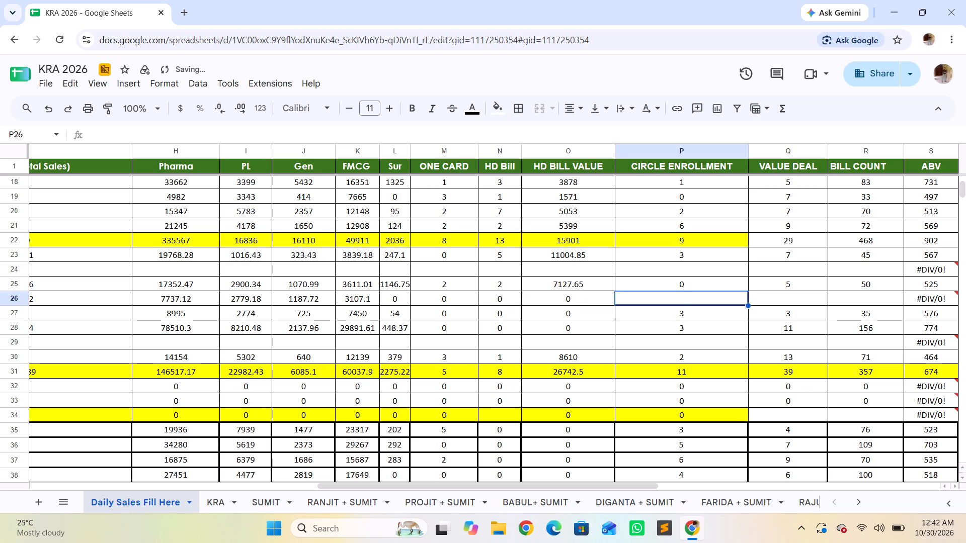
pyautogui.press('1')
pyautogui.press('Right')
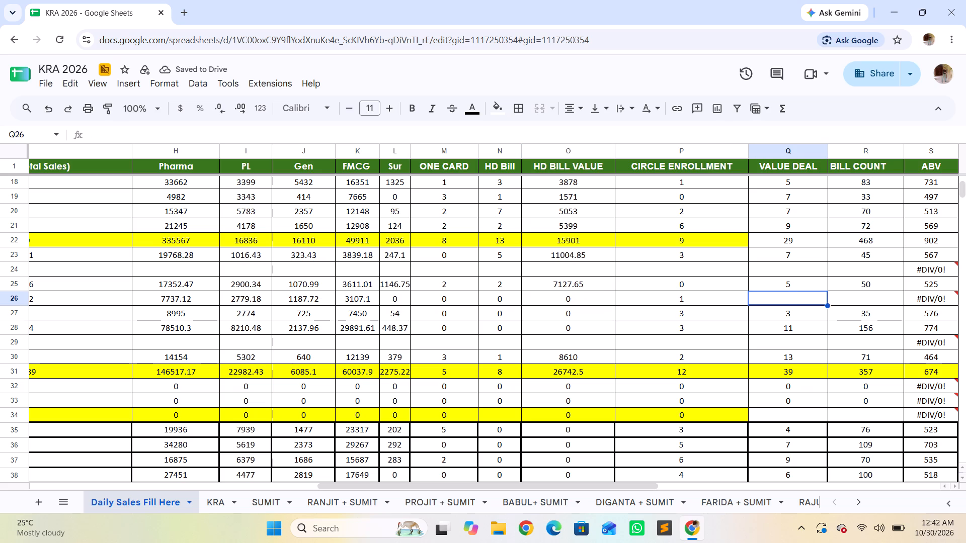
# Enter Value Deal 9 and Bill Count 38 for Bamuni Maidan.
pyautogui.press('9')
pyautogui.press('Right')
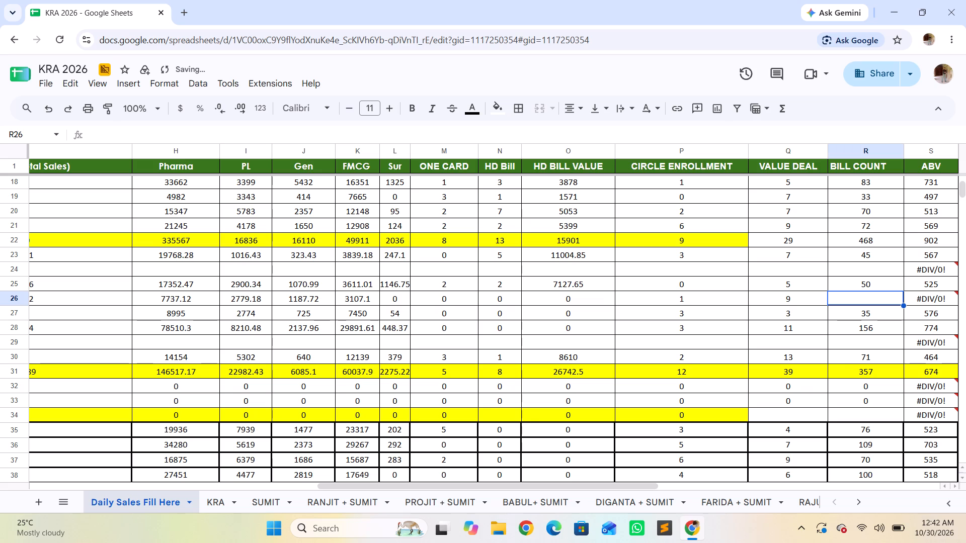
pyautogui.write('38')
pyautogui.press('Right')
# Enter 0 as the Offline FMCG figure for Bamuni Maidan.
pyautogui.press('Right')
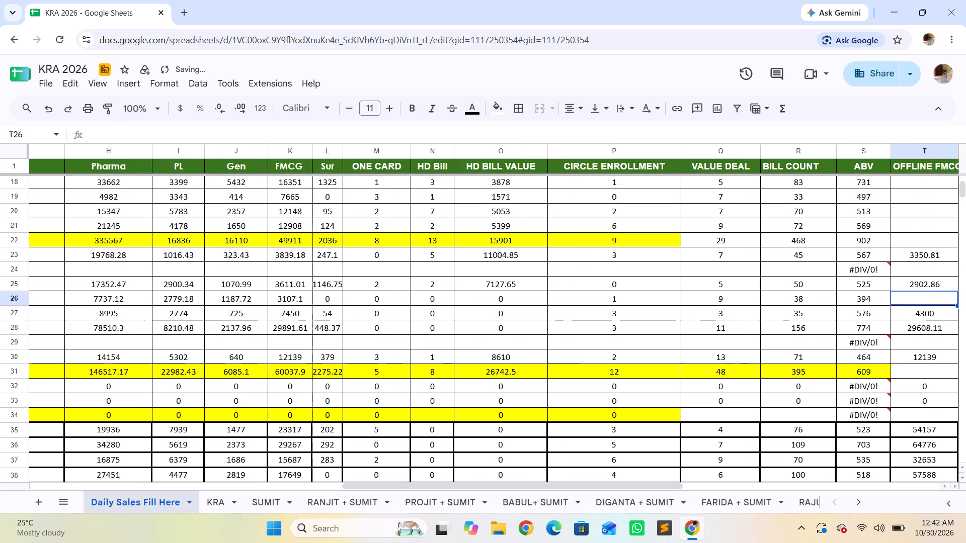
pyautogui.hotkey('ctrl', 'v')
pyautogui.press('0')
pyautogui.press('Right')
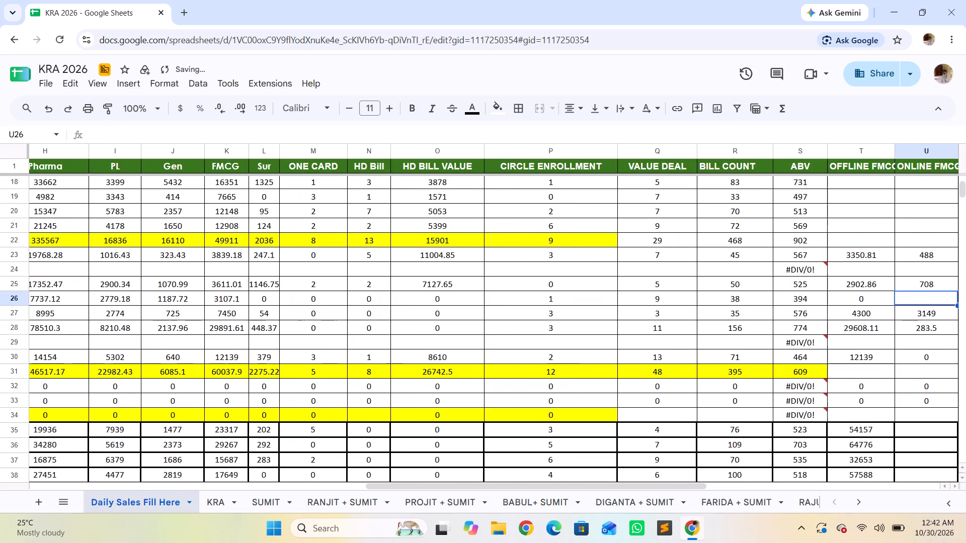
# Copy Bamuni Maidan's FMCG figure 3107.1 into its Offline FMCG cell and enter Online FMCG 0.
pyautogui.press('Left')
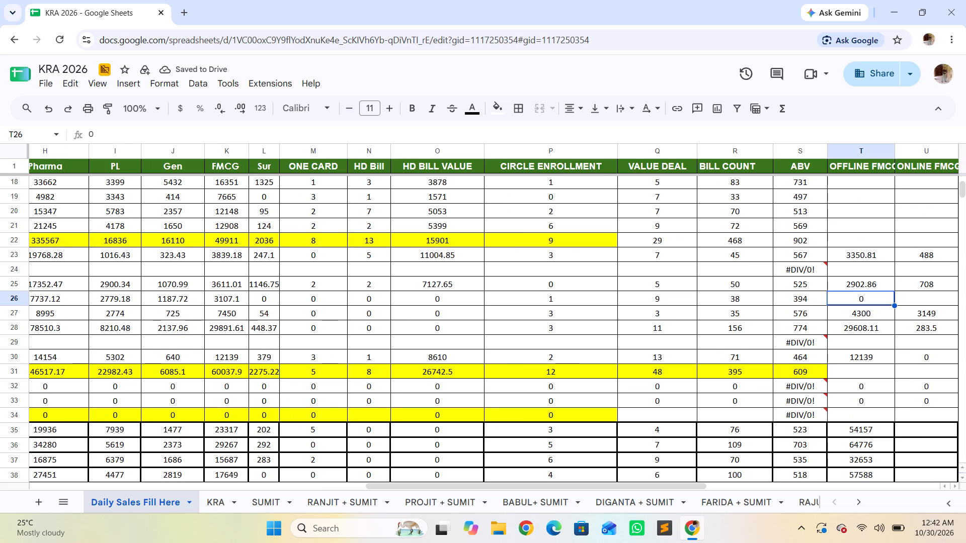
pyautogui.press('Left')
pyautogui.press('Left')
pyautogui.press('Left')
pyautogui.press('Left')
pyautogui.press('Left')
pyautogui.press('Left')
pyautogui.press('Left')
pyautogui.press('Left')
pyautogui.press('Left')
pyautogui.press('Left')
pyautogui.press('Left')
pyautogui.press('Left')
pyautogui.press('Left')
pyautogui.press('Left')
pyautogui.press('Left')
pyautogui.press('Left')
pyautogui.press('Left')
pyautogui.press('Left')
pyautogui.press('Left')
pyautogui.press('Right')
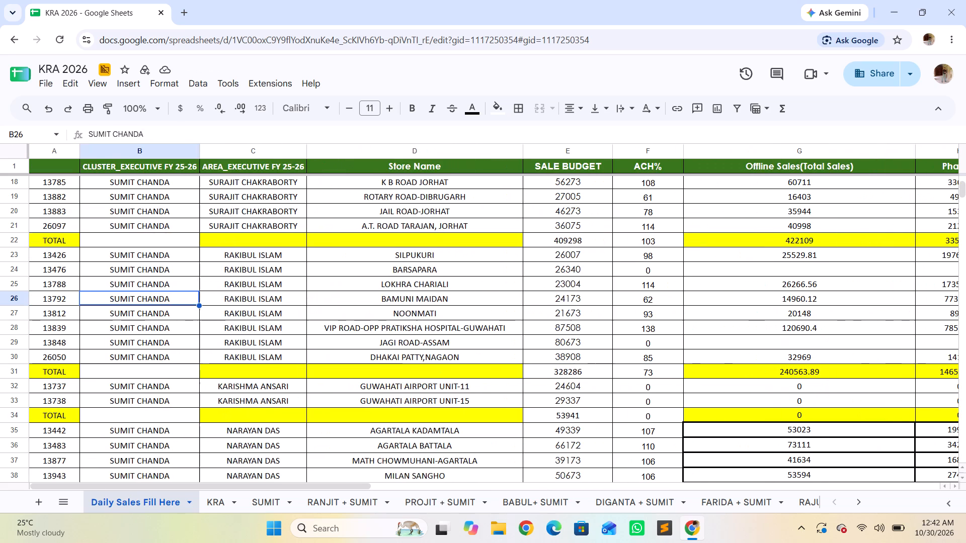
pyautogui.press('Right')
pyautogui.press('Right')
pyautogui.press('Right')
pyautogui.press('Right')
pyautogui.press('Right')
pyautogui.press('Right')
pyautogui.press('Right')
pyautogui.press('Right')
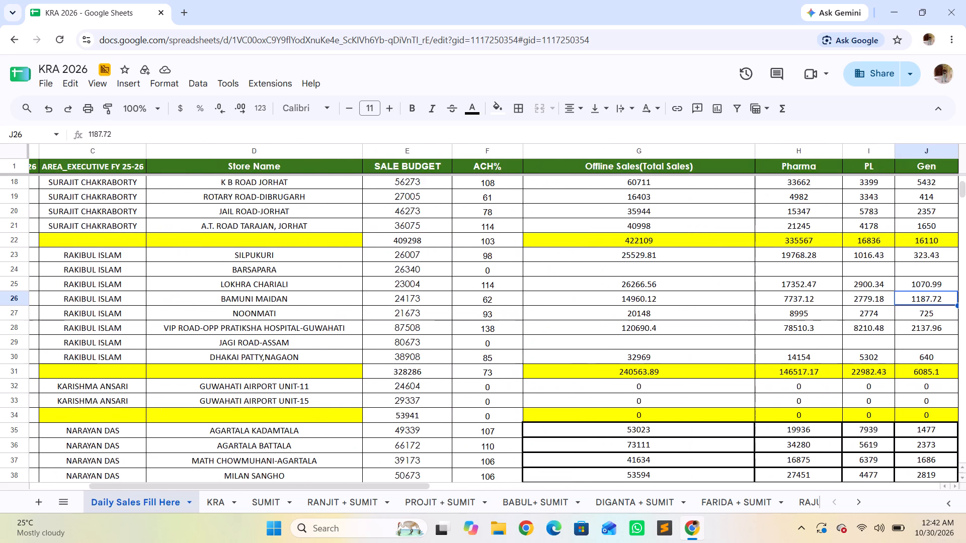
pyautogui.press('Right')
pyautogui.hotkey('ctrl', 'c')
pyautogui.press('Right')
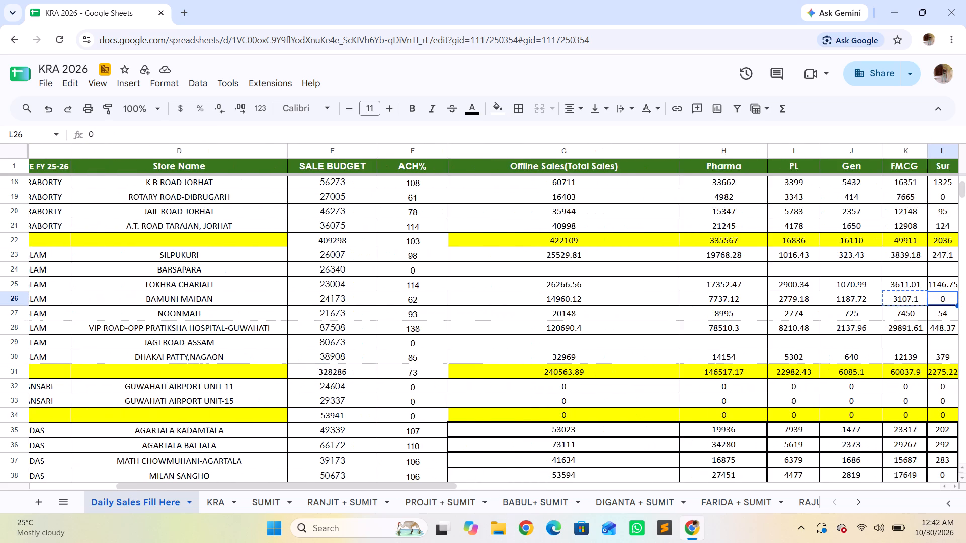
pyautogui.press('Right')
pyautogui.press('Right')
pyautogui.press('Right')
pyautogui.press('Right')
pyautogui.press('Right')
pyautogui.press('Right')
pyautogui.press('Right')
pyautogui.press('Right')
pyautogui.press('Right')
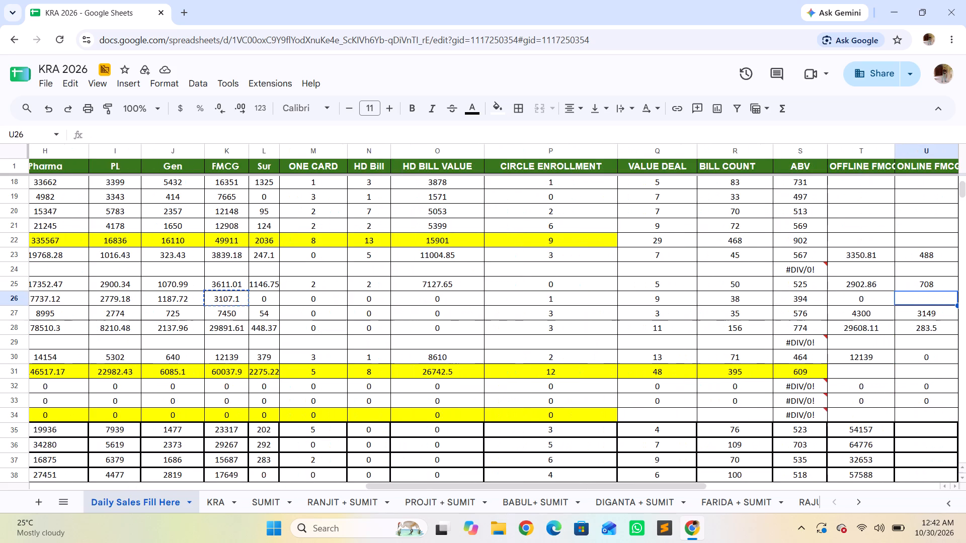
pyautogui.press('Left')
pyautogui.hotkey('ctrl', 'v')
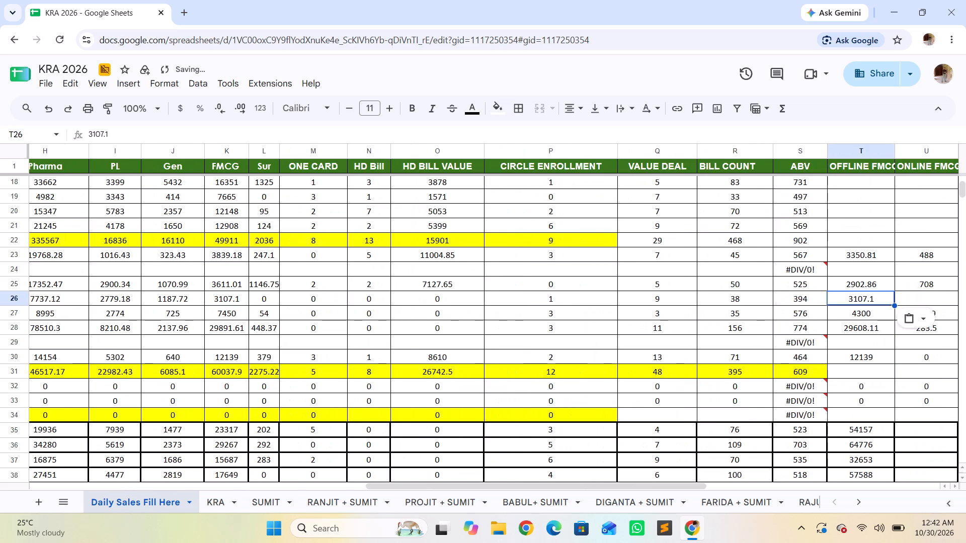
pyautogui.press('Right')
pyautogui.press('0')
pyautogui.press('Right')
# For Jagi Road-Assam (row 29), enter Offline Sales 87363, Pharma 38976 and PL 14085.
pyautogui.press('Left')
pyautogui.press('Left')
pyautogui.press('Left')
pyautogui.press('Left')
pyautogui.press('Left')
pyautogui.press('Left')
pyautogui.press('Left')
pyautogui.press('Left')
pyautogui.press('Left')
pyautogui.press('Left')
pyautogui.press('Left')
pyautogui.press('Left')
pyautogui.press('Left')
pyautogui.press('Left')
pyautogui.press('Left')
pyautogui.press('Left')
pyautogui.press('Left')
pyautogui.press('Left')
pyautogui.press('Left')
pyautogui.press('Left')
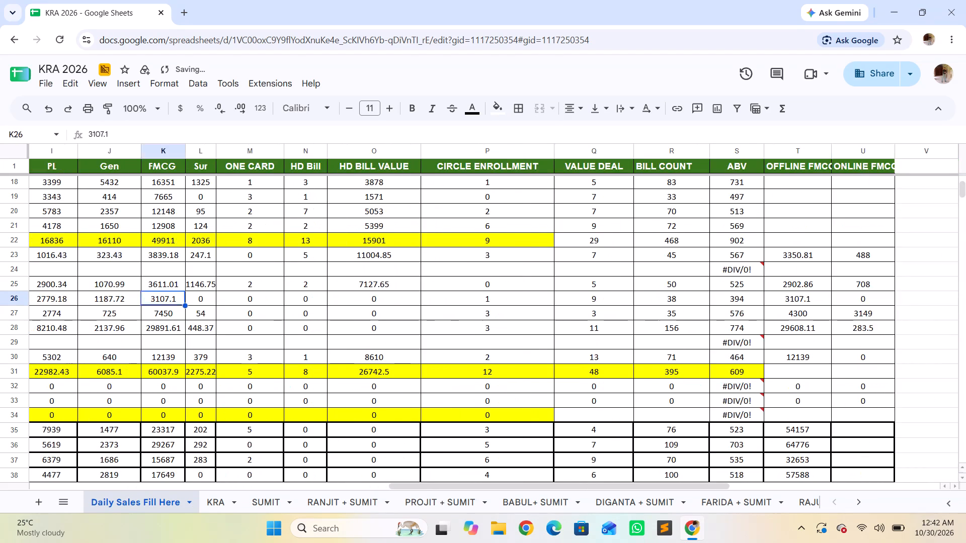
pyautogui.press('Right')
pyautogui.press('Right')
pyautogui.press('Right')
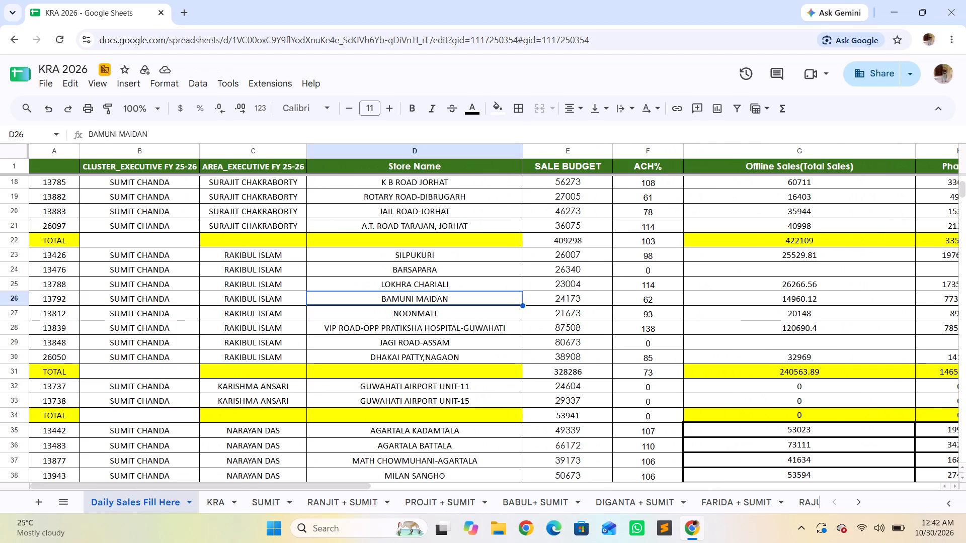
pyautogui.press('Down')
pyautogui.press('Down')
pyautogui.press('Down')
pyautogui.press('Right')
pyautogui.press('Right')
pyautogui.press('Right')
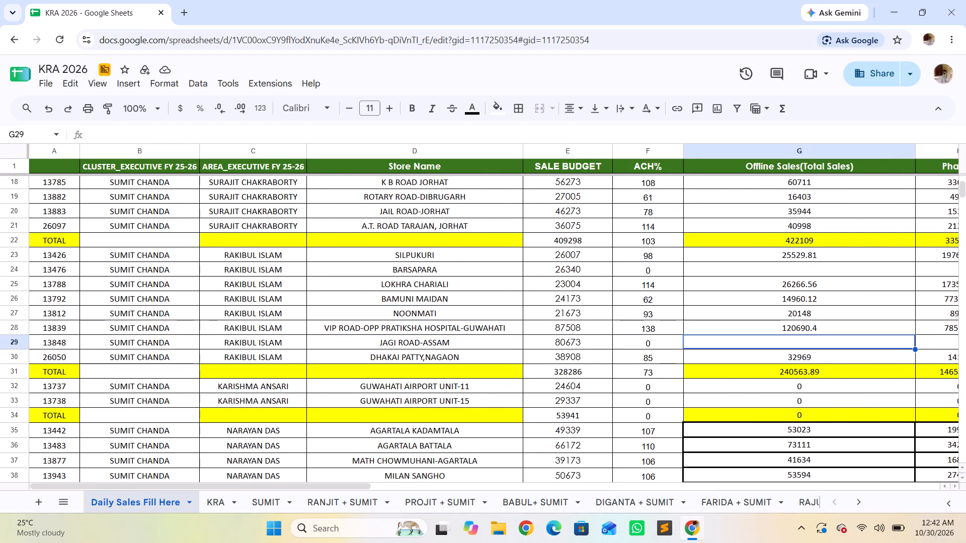
pyautogui.write('87363')
pyautogui.press('Right')
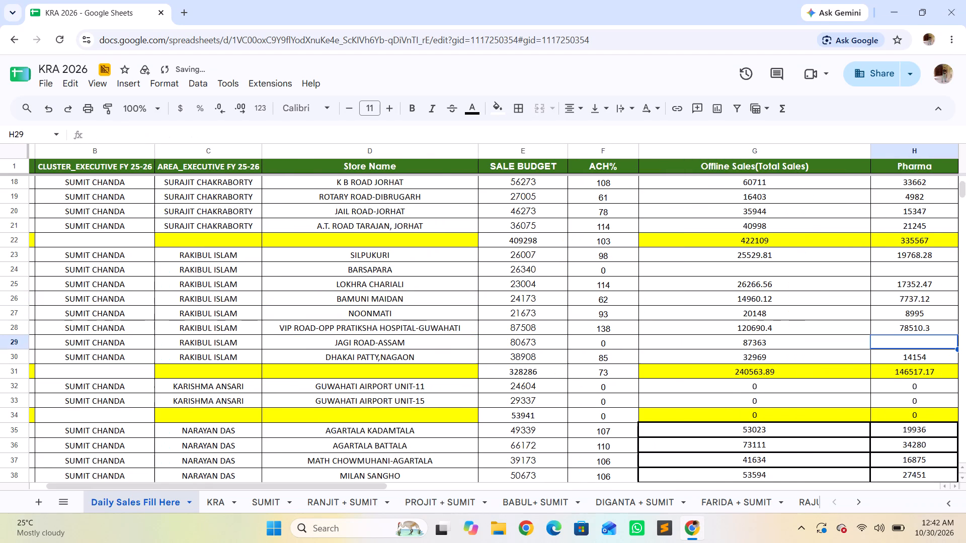
pyautogui.write('38976')
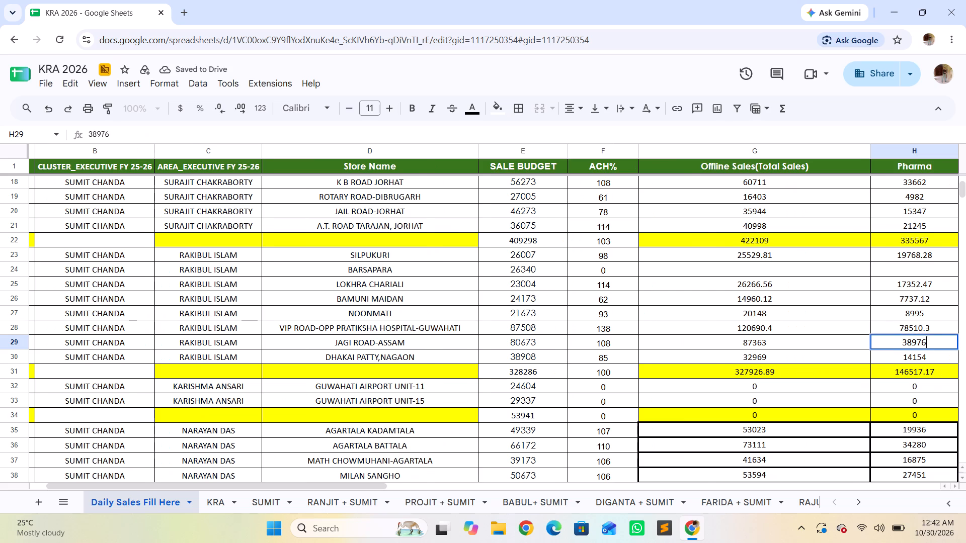
pyautogui.press('Right')
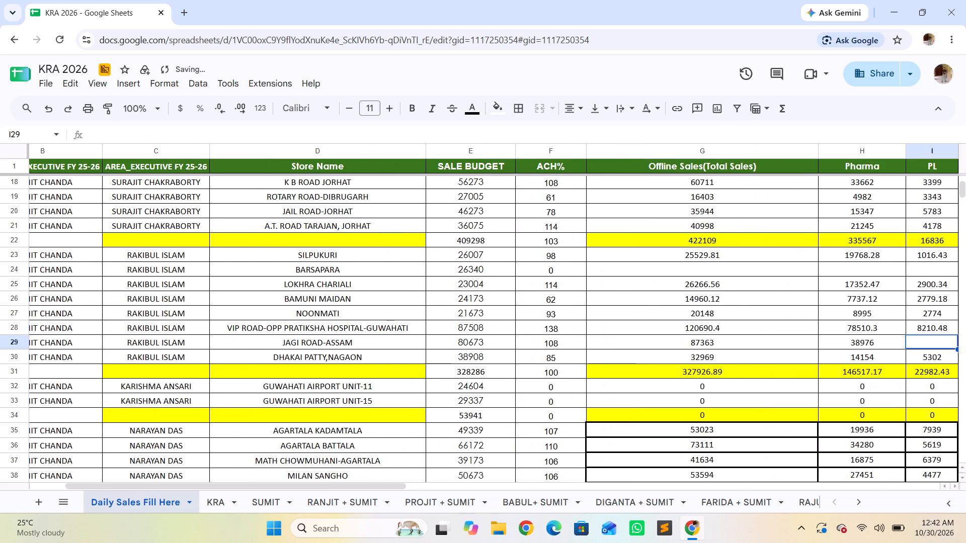
pyautogui.write('14085')
pyautogui.press('Right')
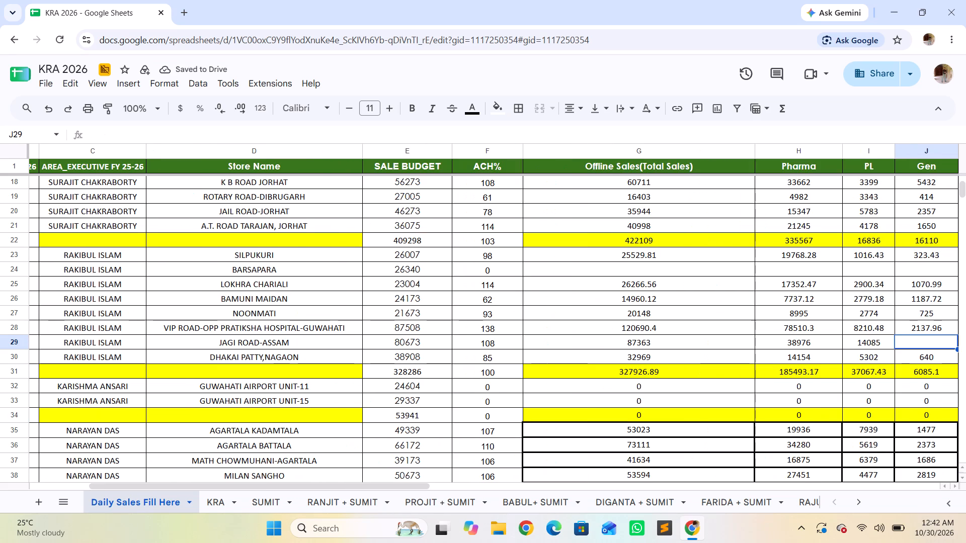
# Enter Gen 4714, FMCG 27538 and Sur 844 for Jagi Road-Assam, copying the FMCG figure.
pyautogui.write('4714')
pyautogui.press('Right')
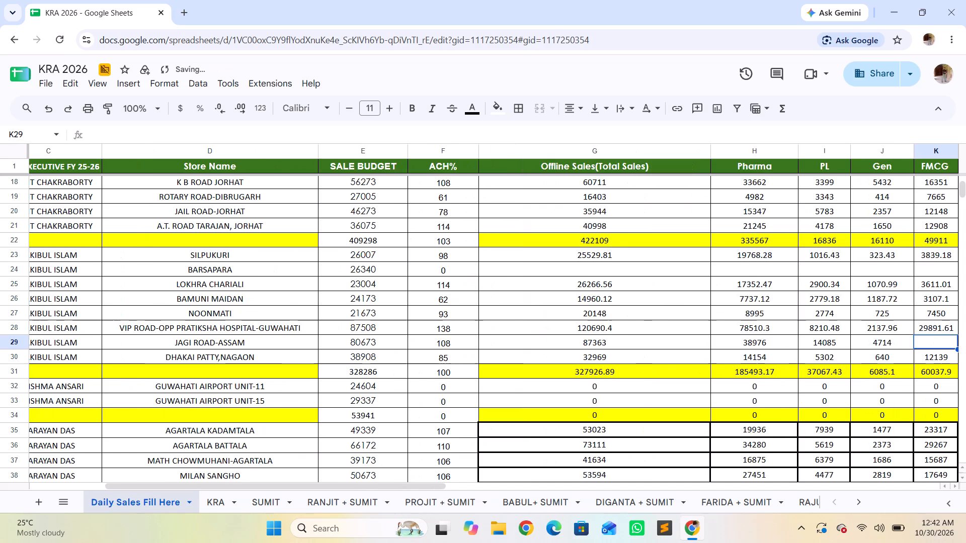
pyautogui.write('27538')
pyautogui.press('Right')
pyautogui.press('Left')
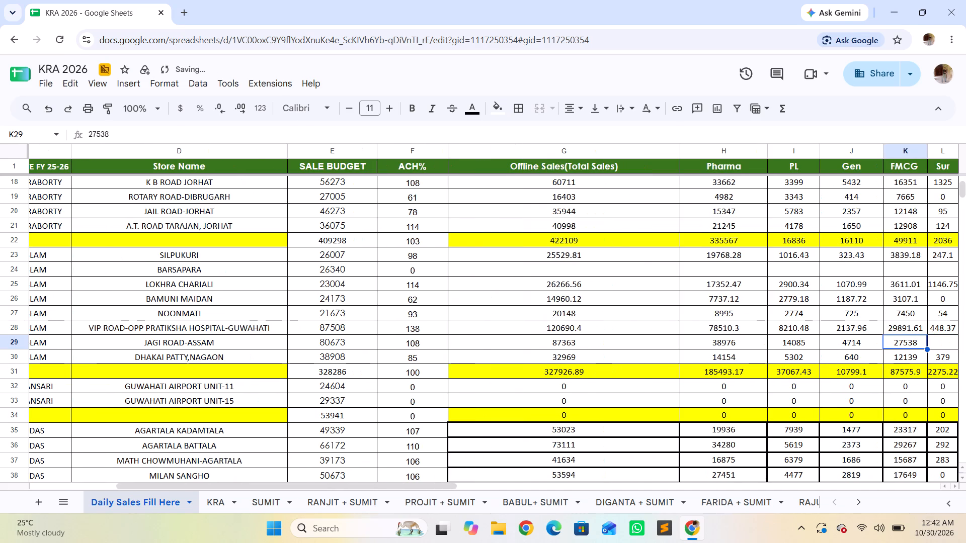
pyautogui.hotkey('ctrl', 'c')
pyautogui.press('Right')
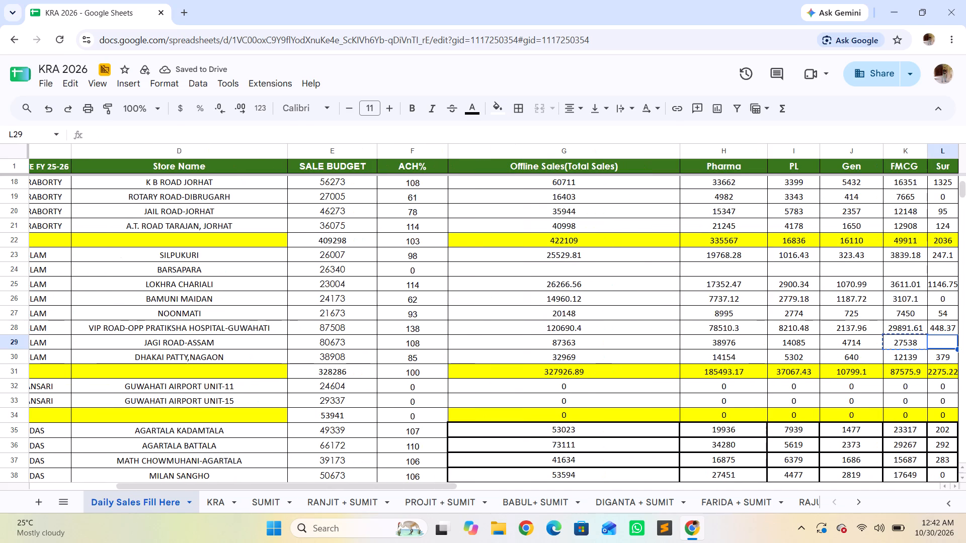
pyautogui.write('844')
pyautogui.press('Right')
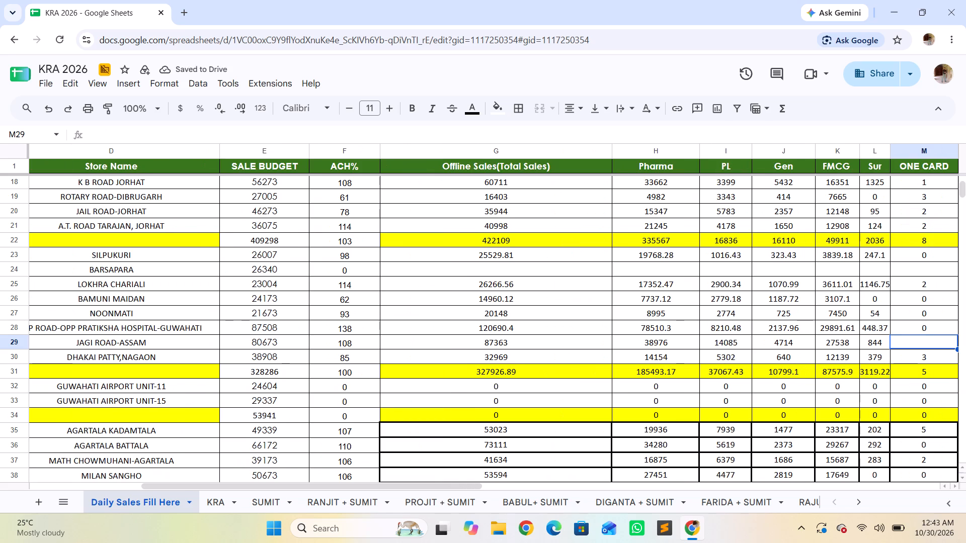
# Enter One Card 3, HD Bill 0, HD Bill Value 0 and Circle Enrollment 7 for Jagi Road-Assam.
pyautogui.press('3')
pyautogui.press('Right')
pyautogui.press('0')
pyautogui.press('Right')
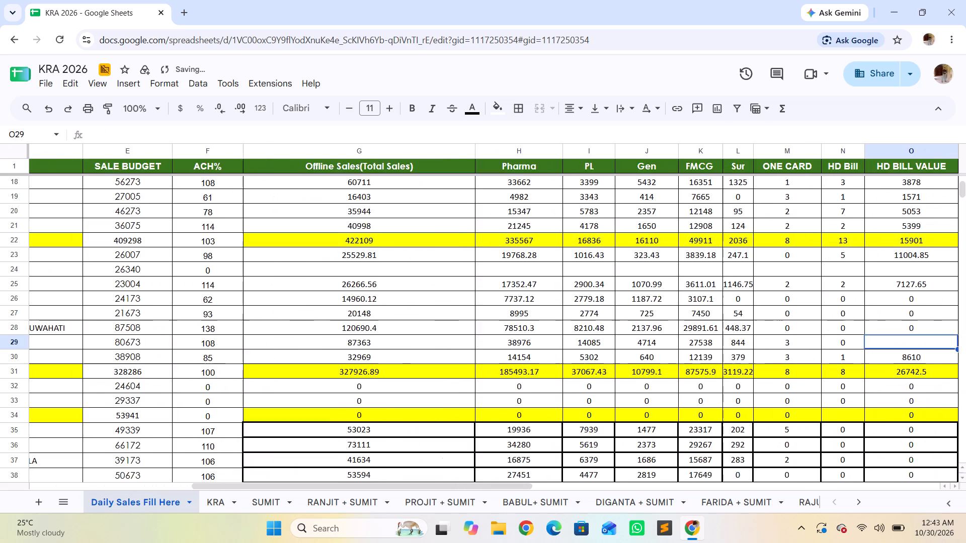
pyautogui.press('0')
pyautogui.press('Right')
pyautogui.press('7')
pyautogui.press('Right')
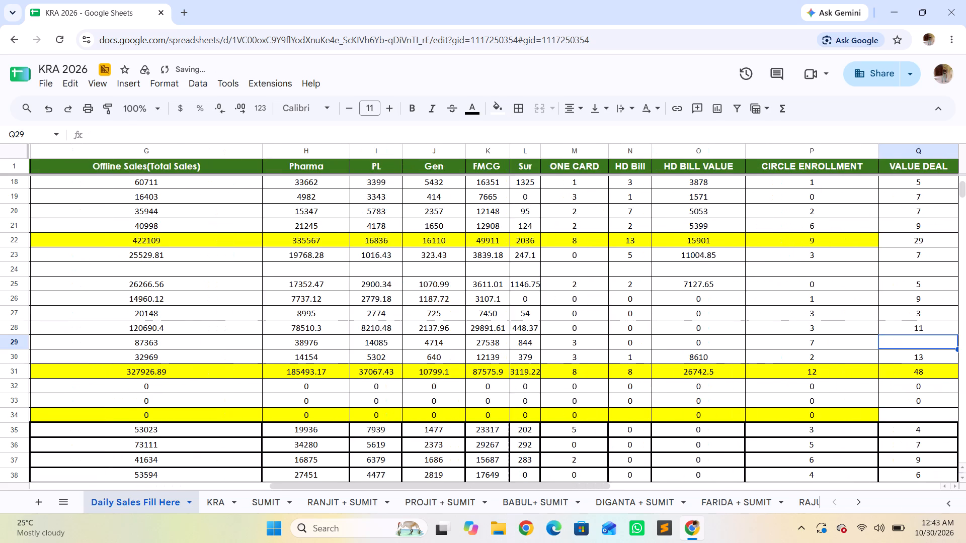
# Enter Value Deal 18 and Bill Count 237 for Jagi Road-Assam, paste 27538 as Offline FMCG and enter Online FMCG 0.
pyautogui.write('18')
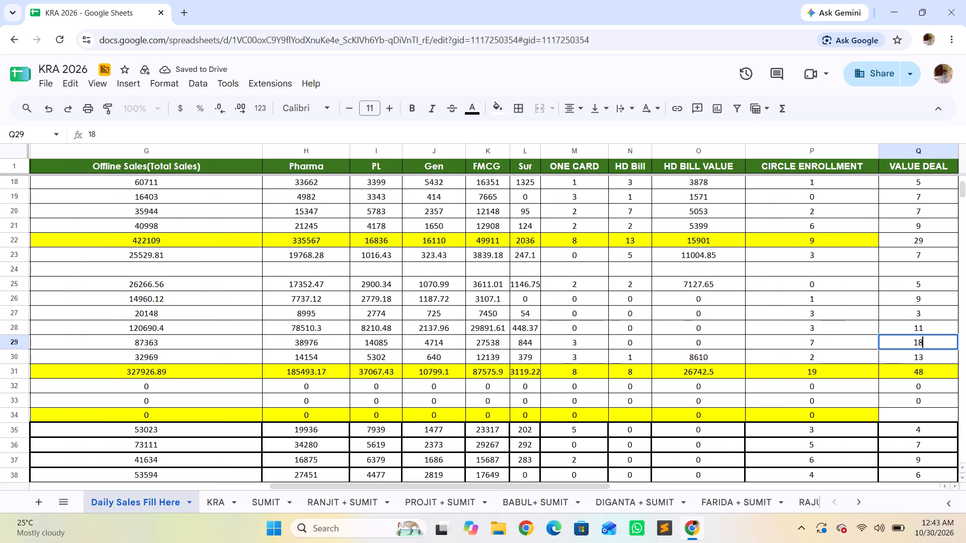
pyautogui.press('Right')
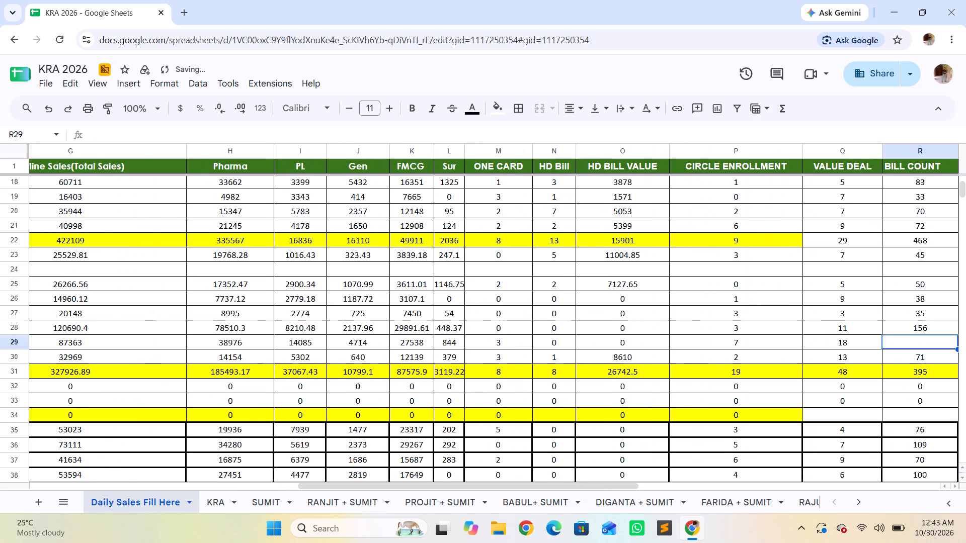
pyautogui.write('237')
pyautogui.press('Right')
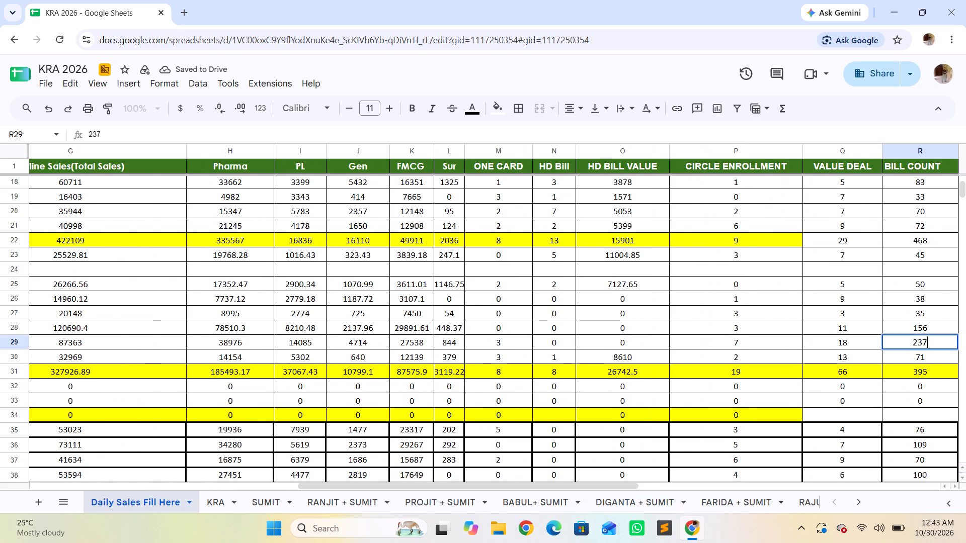
pyautogui.press('Right')
pyautogui.hotkey('ctrl', 'v')
pyautogui.press('Right')
pyautogui.press('0')
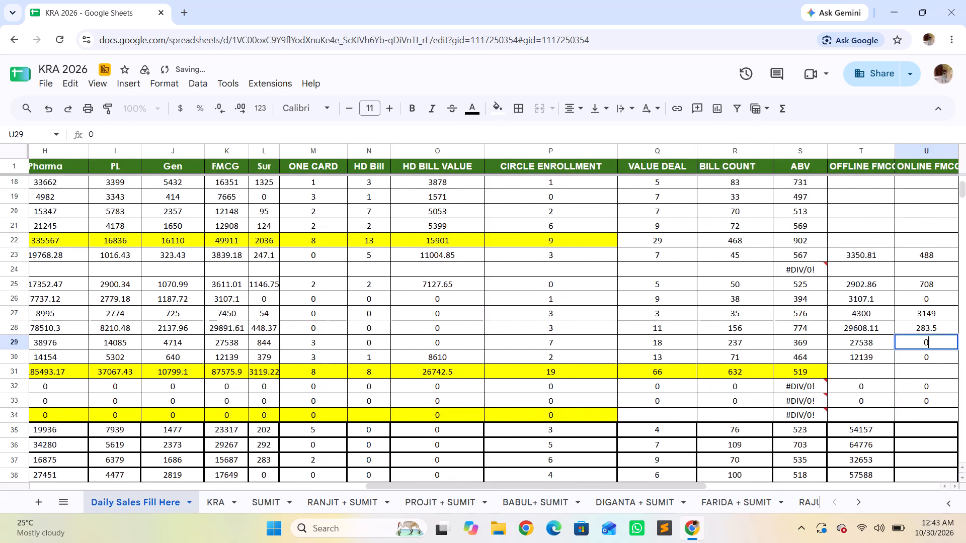
pyautogui.press('Right')
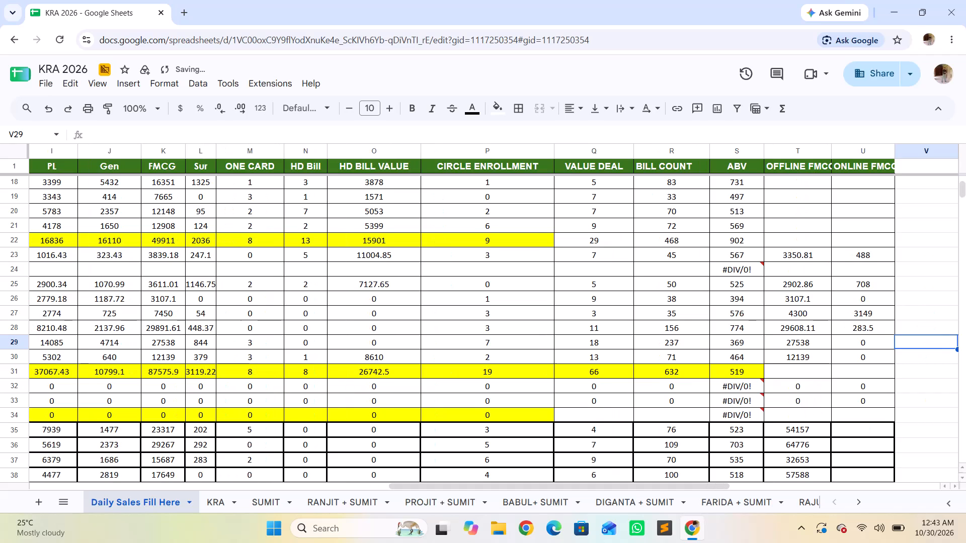
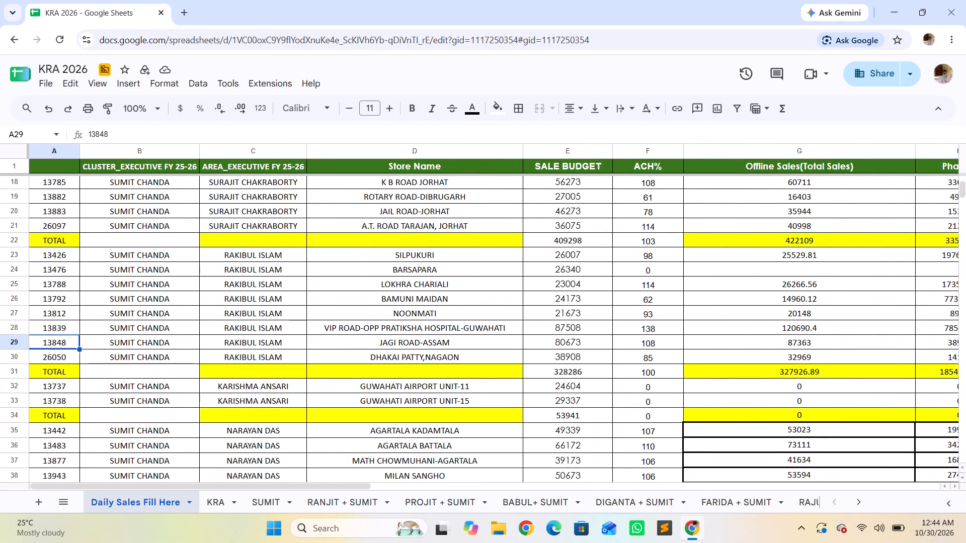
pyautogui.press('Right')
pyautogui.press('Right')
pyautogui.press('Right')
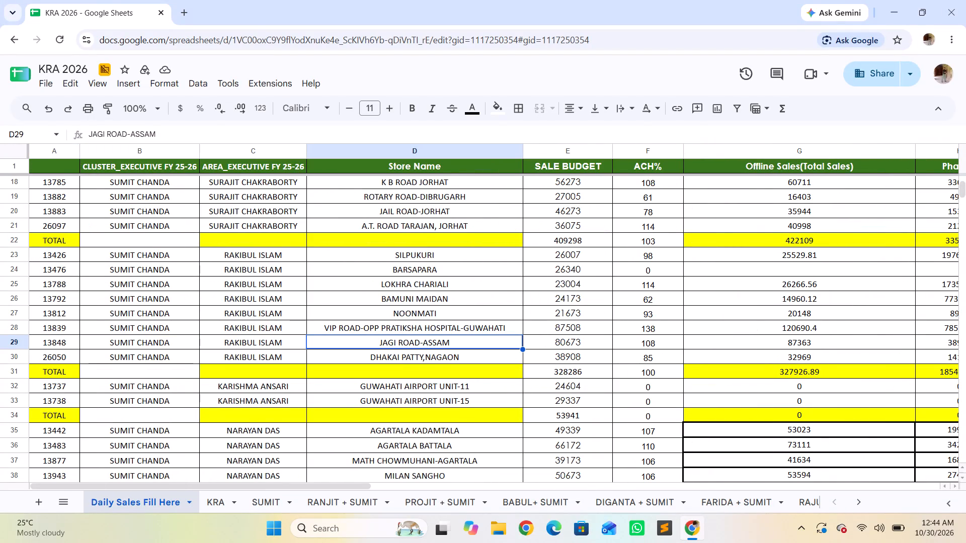
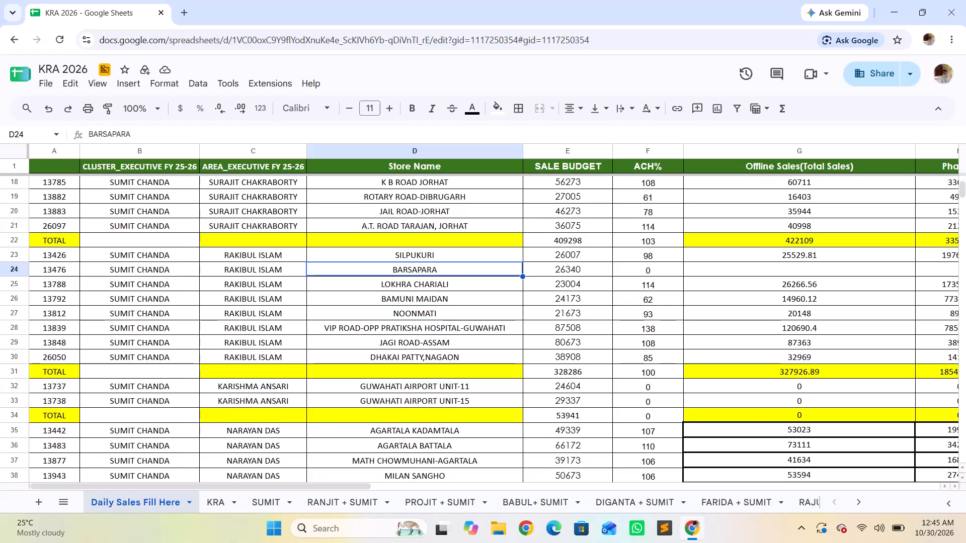
# For Barsapara, enter Offline Sales 9543.80, Pharma 4176.52, PL 2687.76, Gen 958.82 and FMCG 1720.70, and copy the FMCG figure.
pyautogui.press('Right')
pyautogui.press('Right')
pyautogui.press('Right')
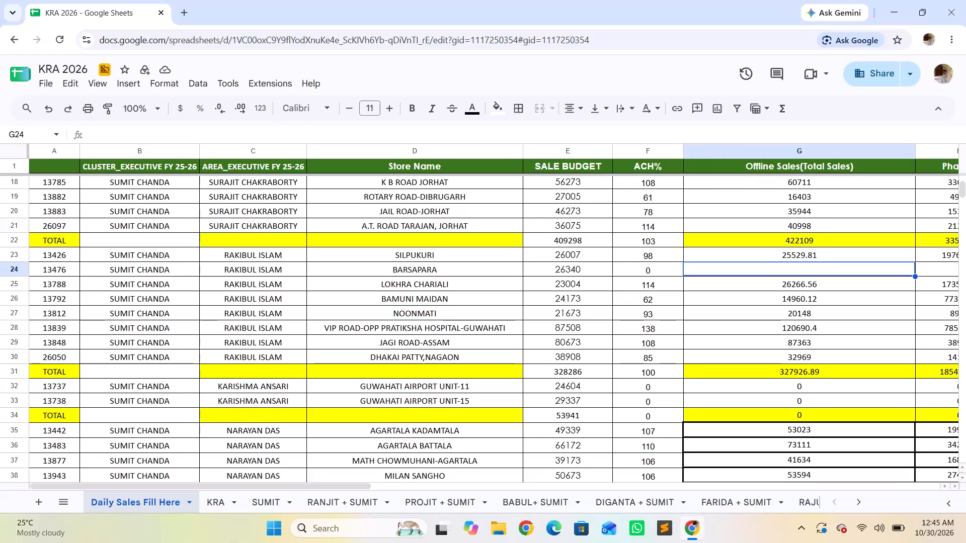
pyautogui.write('9543.80')
pyautogui.press('Right')
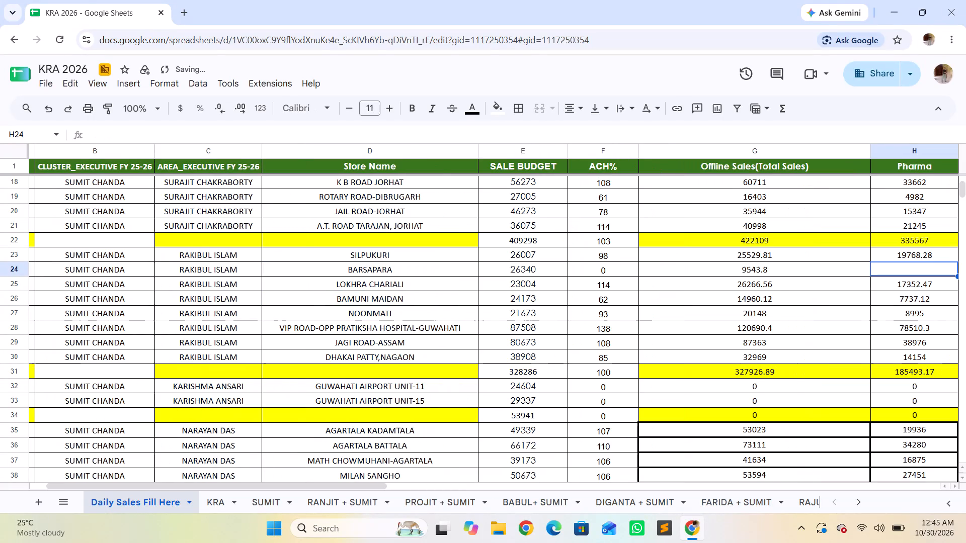
pyautogui.write('4176.52')
pyautogui.press('Right')
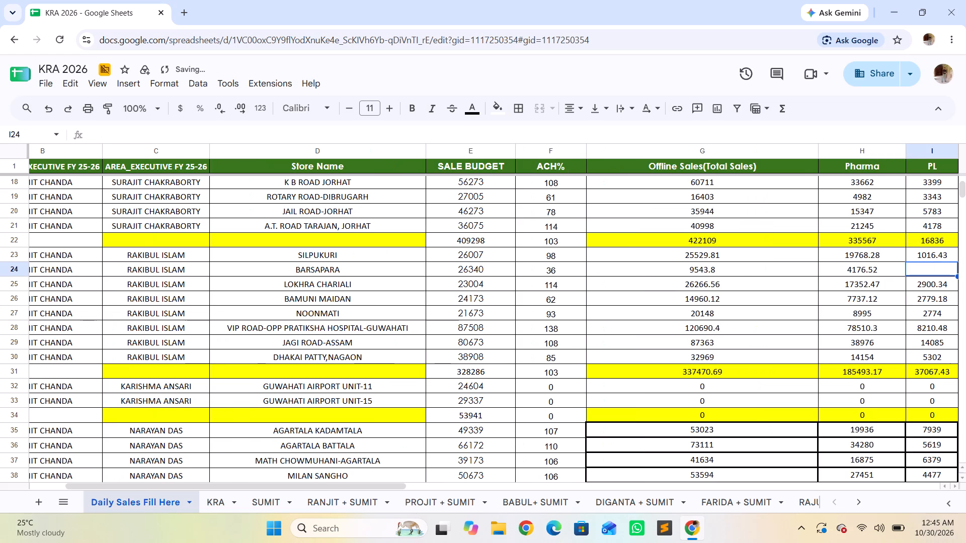
pyautogui.write('2687.76')
pyautogui.press('Right')
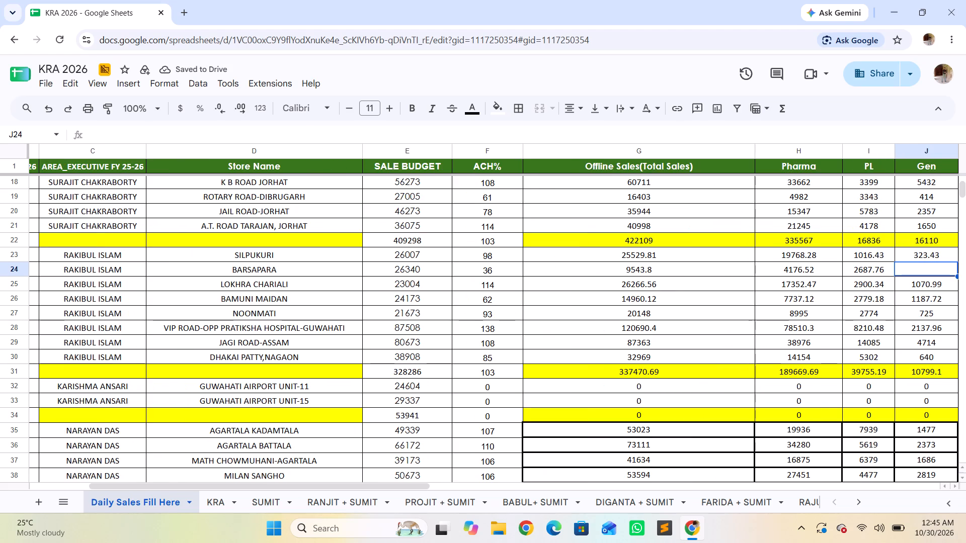
pyautogui.write('958.82')
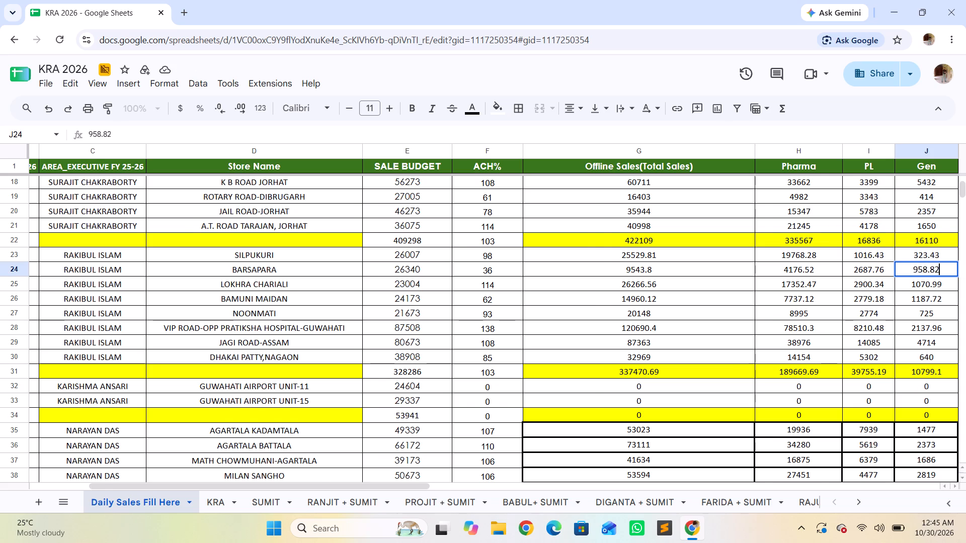
pyautogui.press('Right')
pyautogui.write('1720.70')
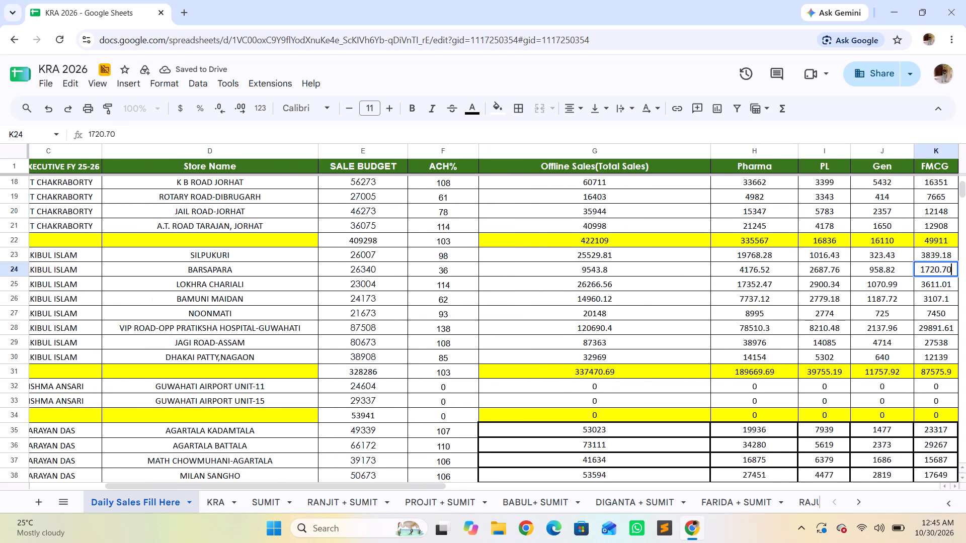
pyautogui.press('Right')
pyautogui.press('Left')
pyautogui.hotkey('ctrl', 'c')
pyautogui.press('Right')
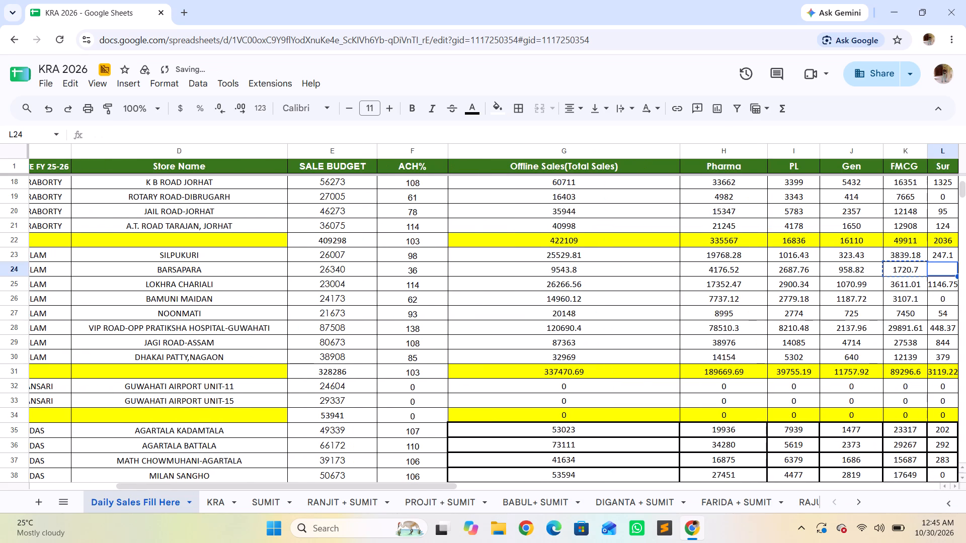
# Enter 0 for Barsapara's Sur, ONE CARD, HD Bill, HD BILL VALUE and CIRCLE ENROLLMENT.
pyautogui.press('0')
pyautogui.press('Right')
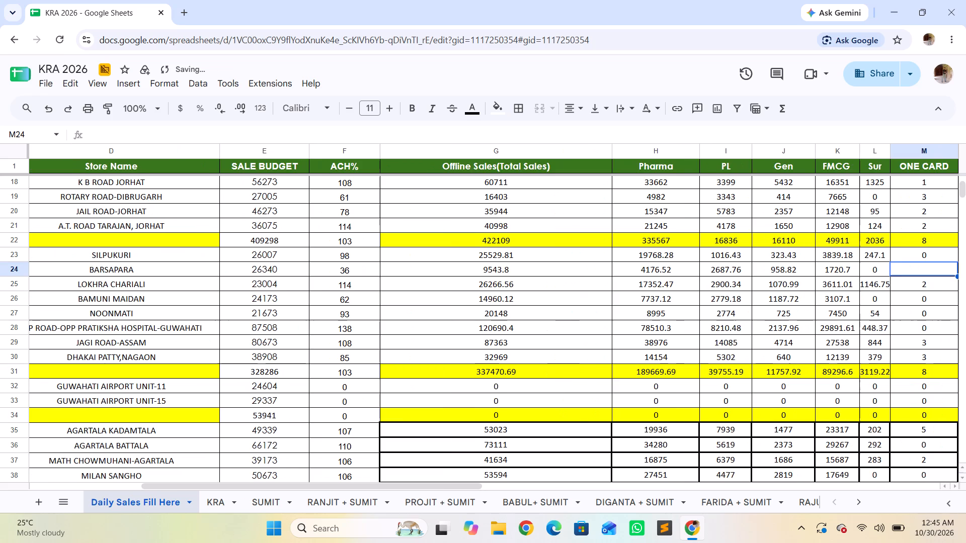
pyautogui.press('0')
pyautogui.press('Right')
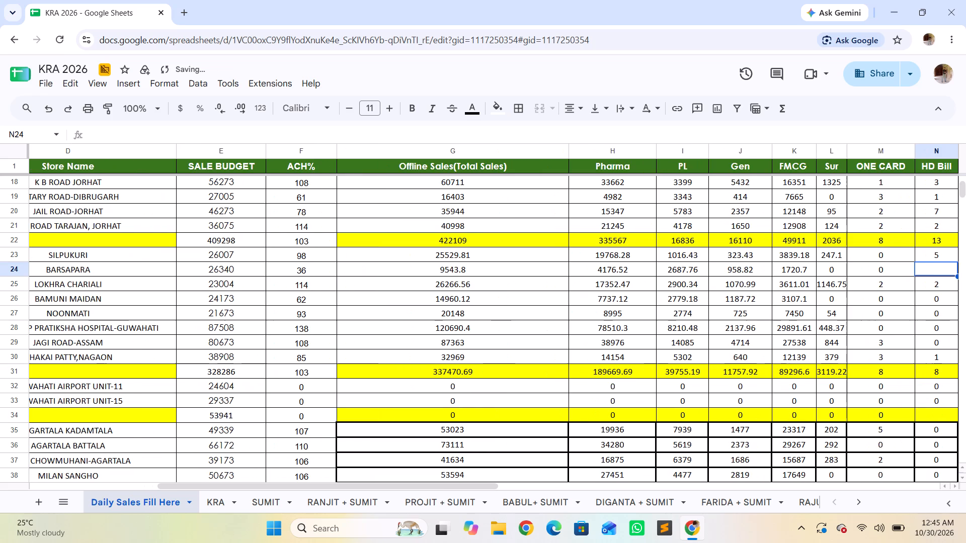
pyautogui.press('0')
pyautogui.press('Right')
pyautogui.press('0')
pyautogui.press('Right')
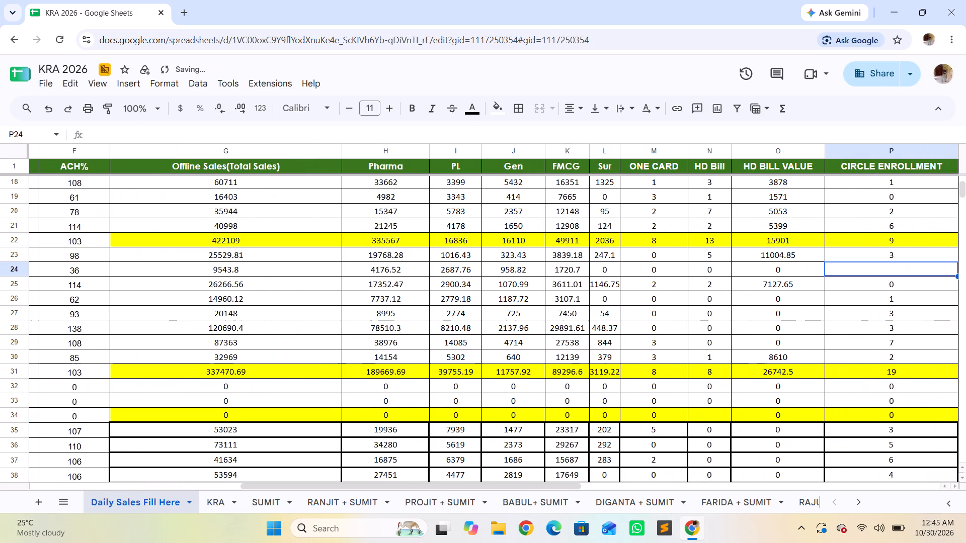
pyautogui.press('0')
pyautogui.press('Right')
# Complete Barsapara's row with VALUE DEAL 6, BILL COUNT 42, the copied FMCG figure as OFFLINE FMCG, and ONLINE FMCG 0.
pyautogui.press('6')
pyautogui.press('Right')
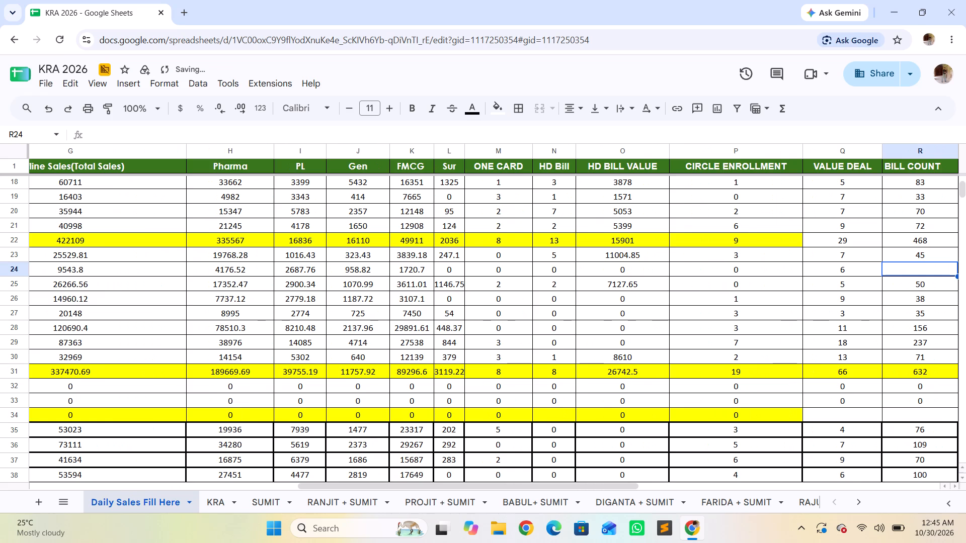
pyautogui.write('42')
pyautogui.press('Right')
pyautogui.press('Right')
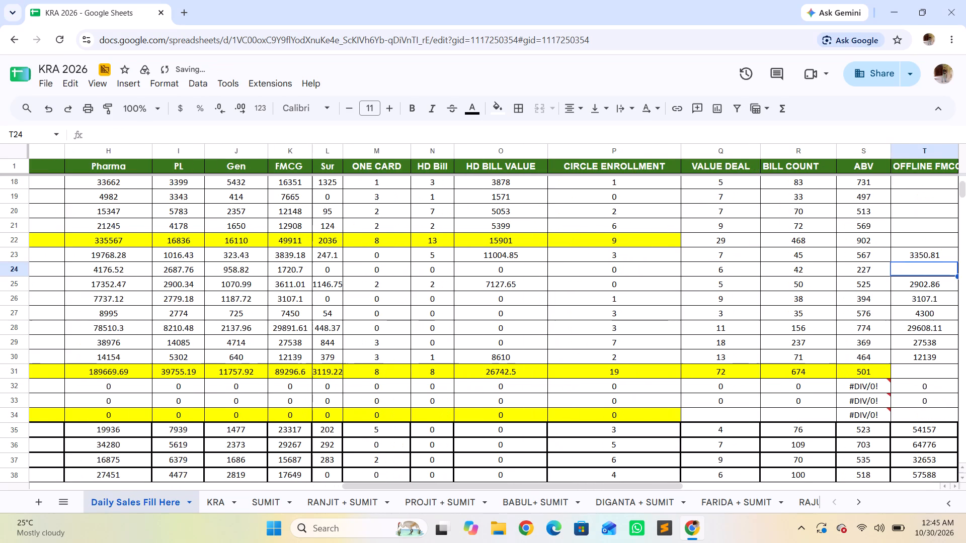
pyautogui.hotkey('ctrl', 'v')
pyautogui.press('Right')
pyautogui.press('0')
pyautogui.press('Right')
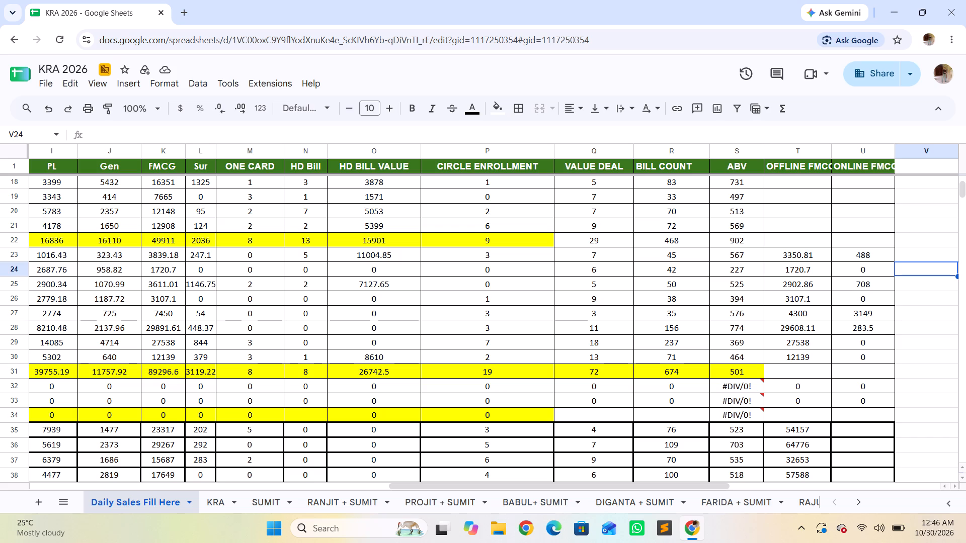
# Set the VALUE DEAL sale quantity to 72 in the Initiative Reports table in rows 128 to 140.
pyautogui.press('Left')
pyautogui.press('Left')
pyautogui.press('Left')
pyautogui.press('Left')
pyautogui.press('Left')
pyautogui.press('Left')
pyautogui.press('Left')
pyautogui.press('Left')
pyautogui.press('Left')
pyautogui.press('Left')
pyautogui.press('Left')
pyautogui.press('Left')
pyautogui.press('Left')
pyautogui.press('Left')
pyautogui.press('Left')
pyautogui.press('Left')
pyautogui.press('Left')
pyautogui.press('Left')
pyautogui.press('Left')
pyautogui.press('Left')
pyautogui.press('Left')
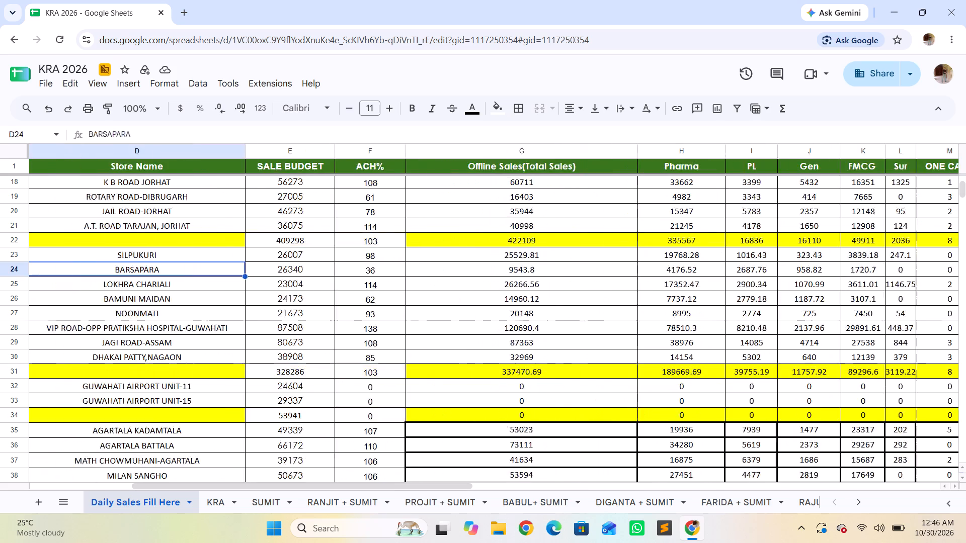
pyautogui.scroll(-9, 522, 355)
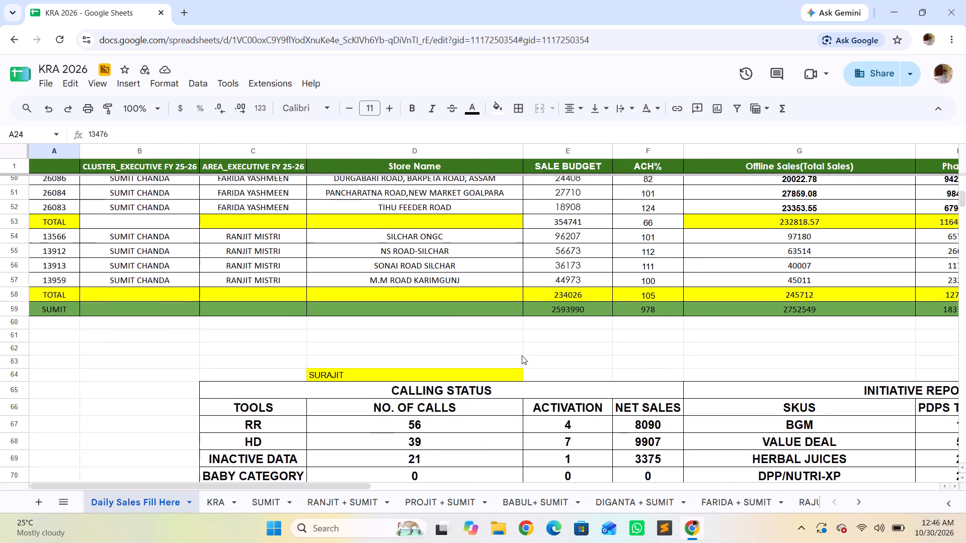
pyautogui.scroll(-7, 522, 355)
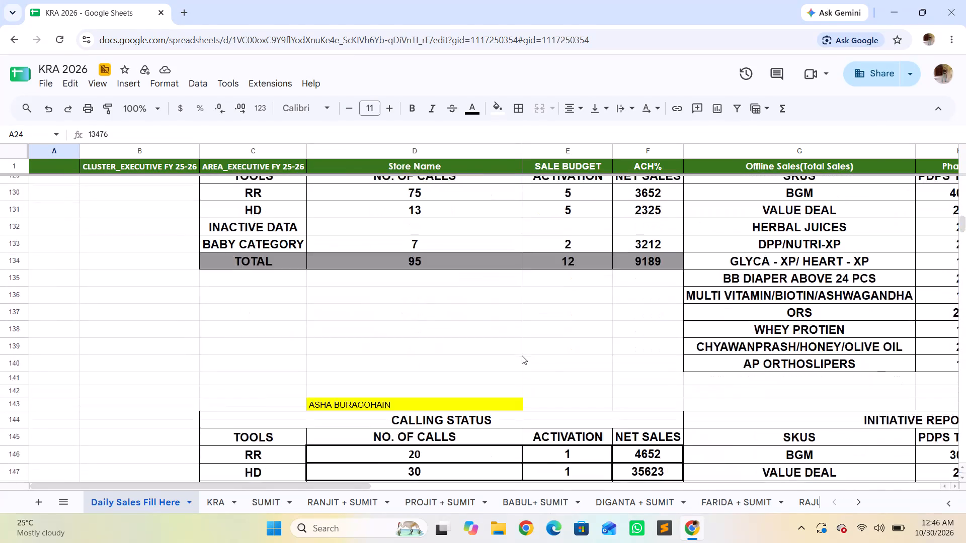
pyautogui.scroll(-2, 522, 355)
pyautogui.hscroll(-5, 522, 355)
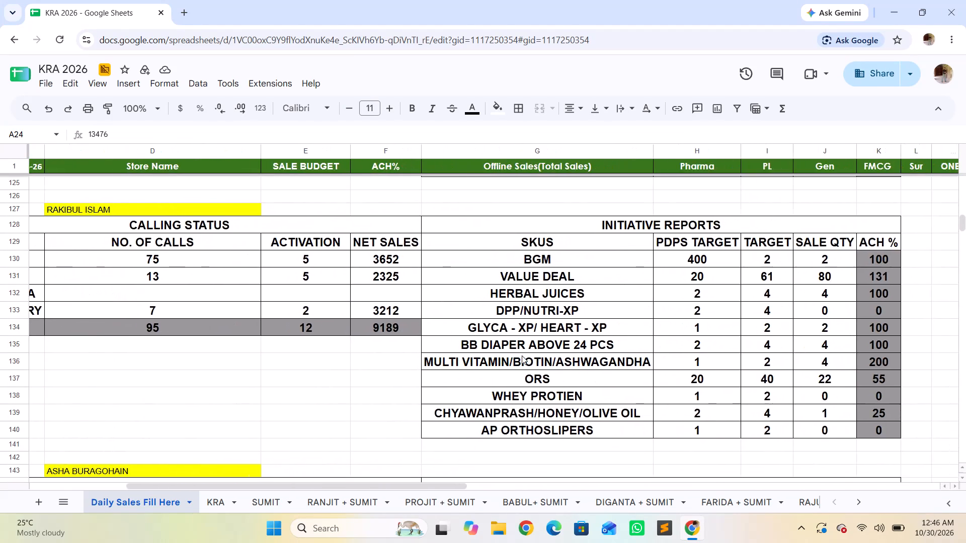
pyautogui.hscroll(-2, 522, 355)
pyautogui.click(643, 275)
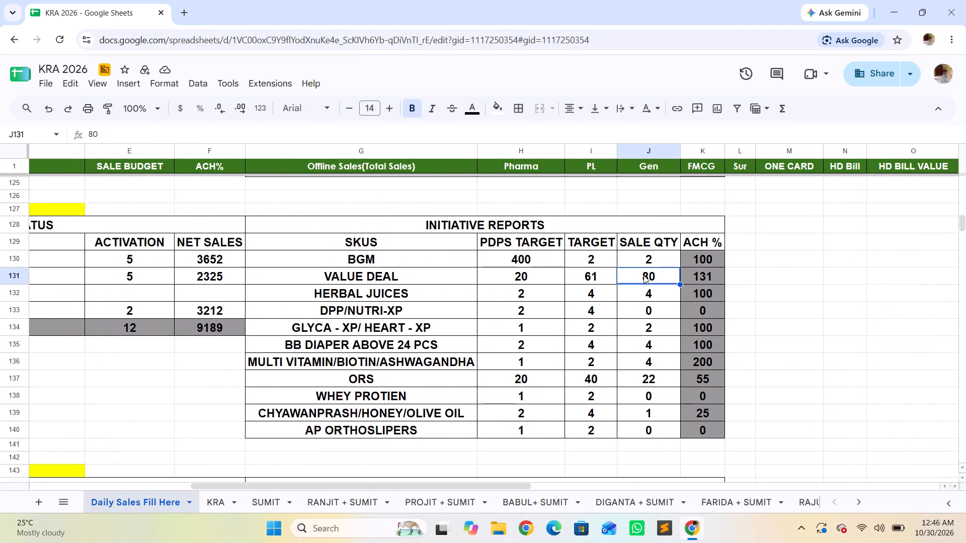
pyautogui.write('72')
pyautogui.click(822, 325)
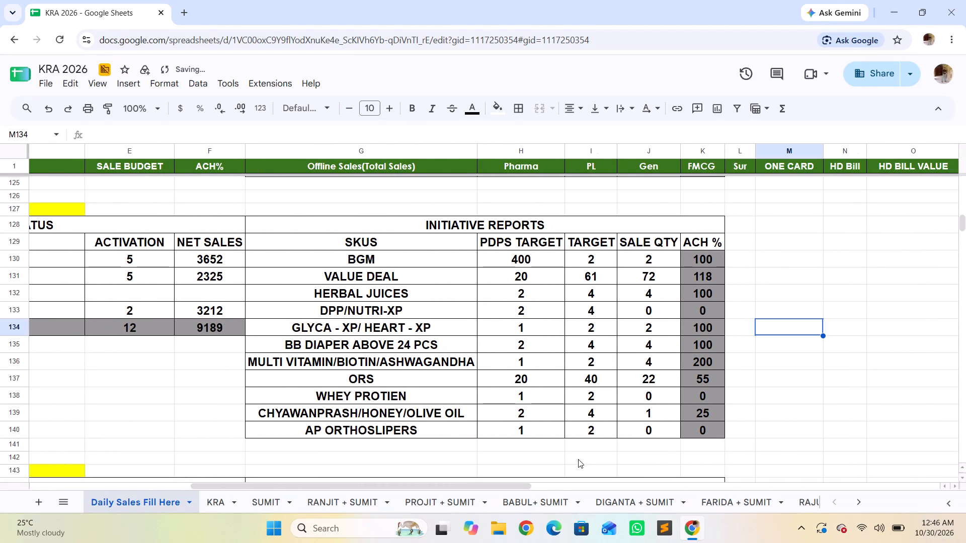
# Review the branch summary on the RAKIBUL + SUMIT sheet at 75% zoom, and restore the zoom to 100%.
pyautogui.click(862, 501)
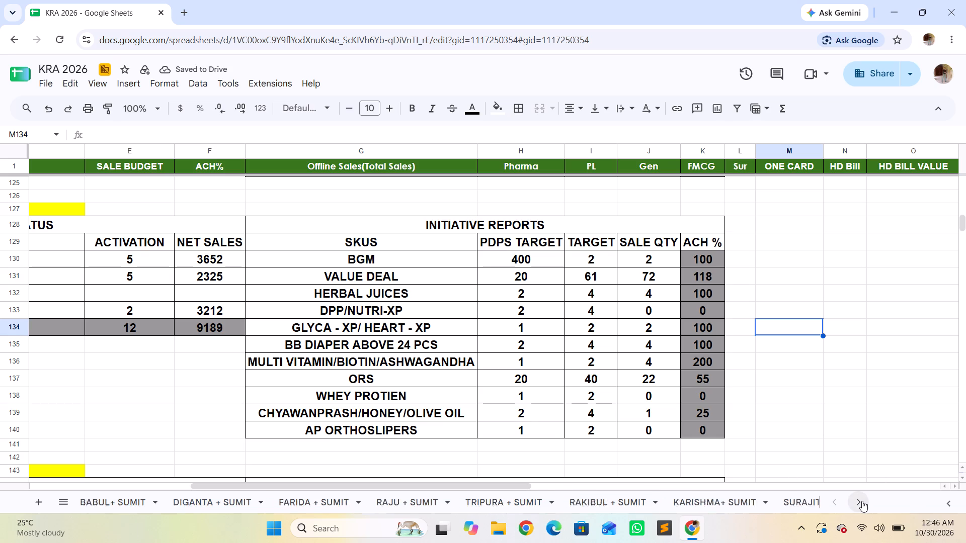
pyautogui.click(325, 501)
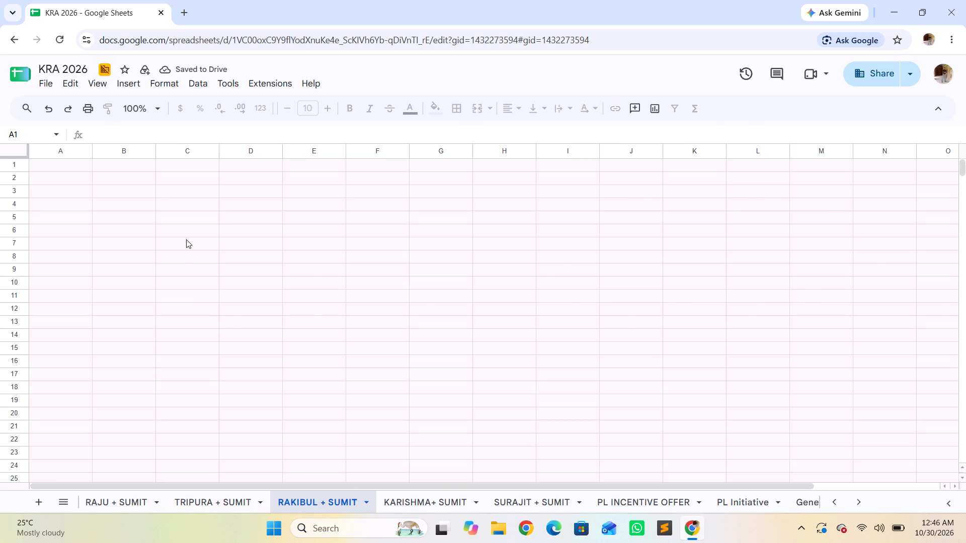
pyautogui.moveTo(154, 107); pyautogui.dragTo(141, 146)
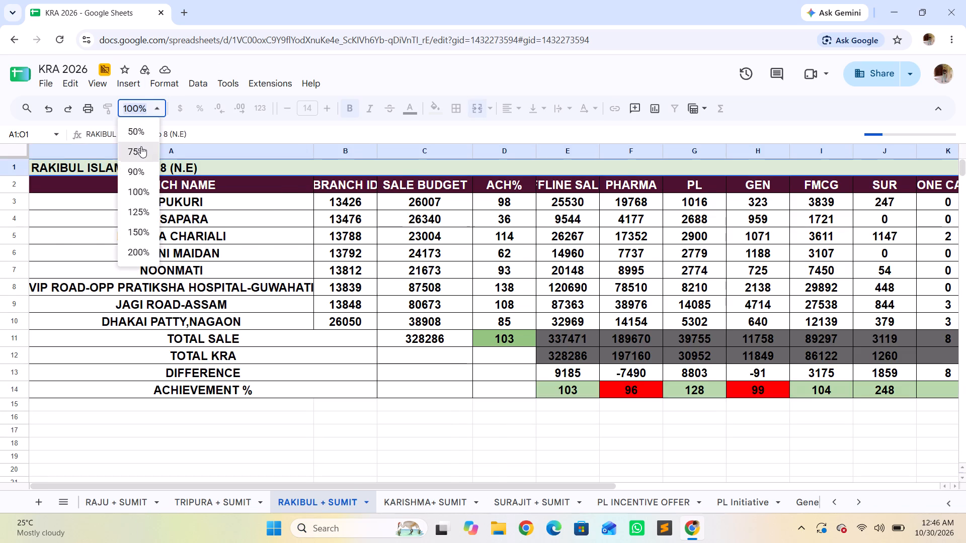
pyautogui.click(141, 146)
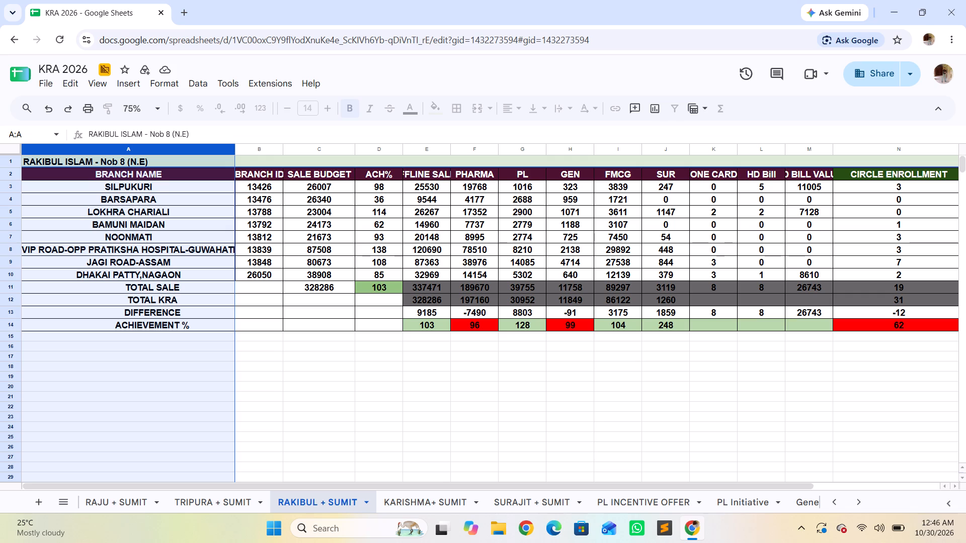
pyautogui.click(329, 369)
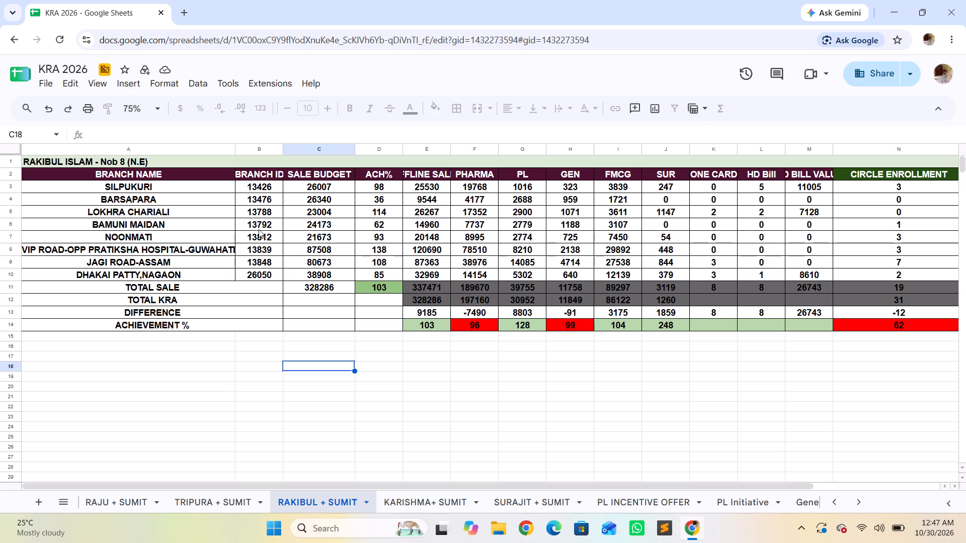
pyautogui.click(155, 112)
pyautogui.click(146, 182)
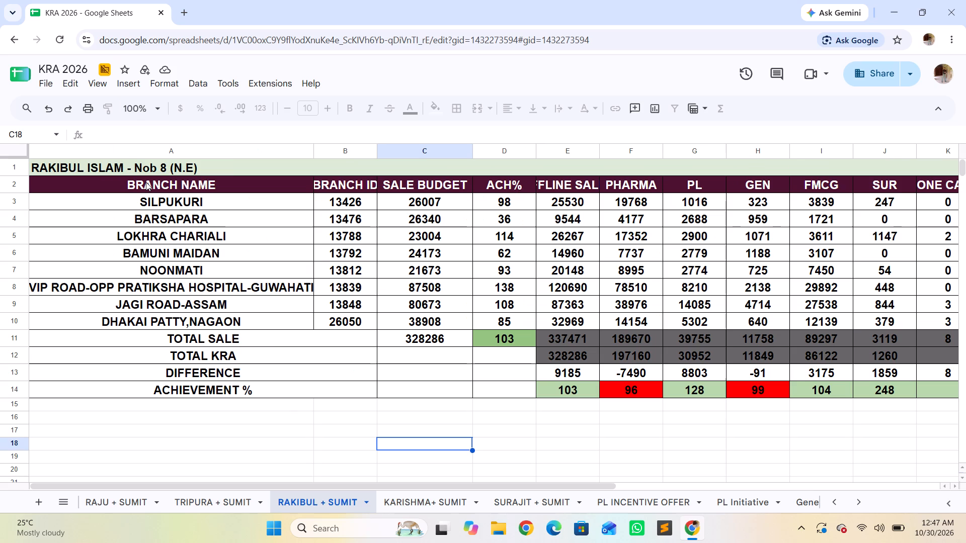
pyautogui.click(271, 425)
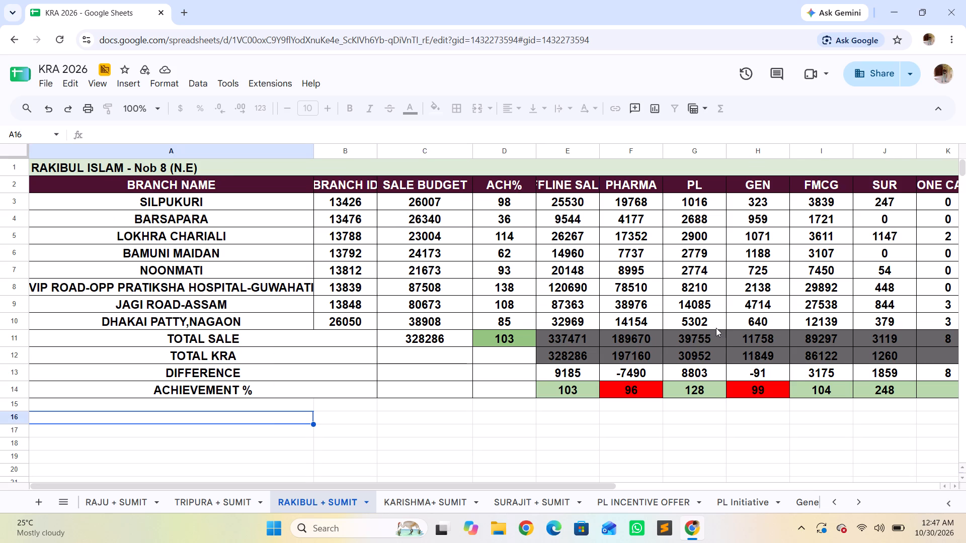
# Copy the GEN figures of all eight branches, from Silpukuri to Dhakai Patty, Nagaon, in H3:H10.
pyautogui.click(755, 202)
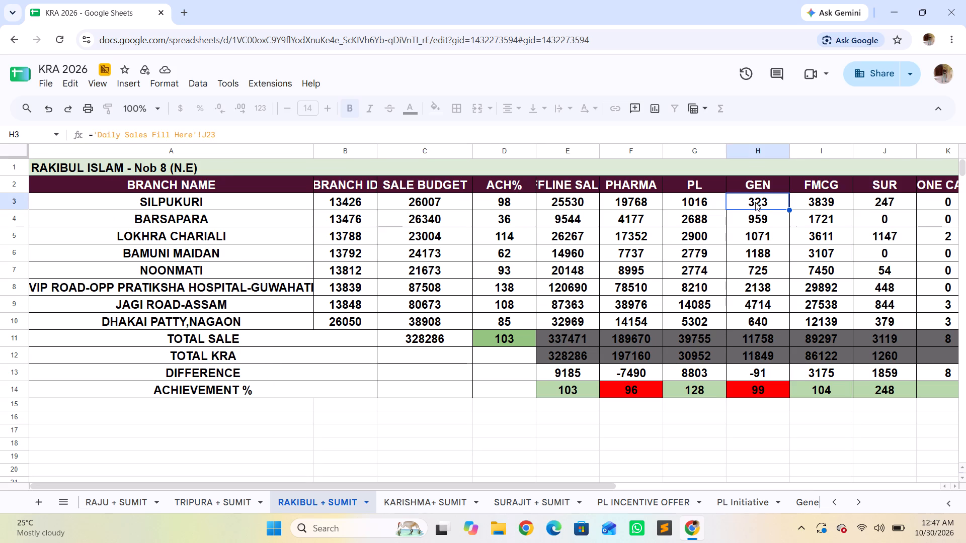
pyautogui.hotkey('shift', 'Down')
pyautogui.hotkey('shift', 'Down')
pyautogui.hotkey('shift', 'Down')
pyautogui.hotkey('shift', 'Down')
pyautogui.hotkey('shift', 'Down')
pyautogui.hotkey('shift', 'Down')
pyautogui.hotkey('shift', 'Down')
pyautogui.hotkey('shift', 'Down')
pyautogui.hotkey('shift', 'Up')
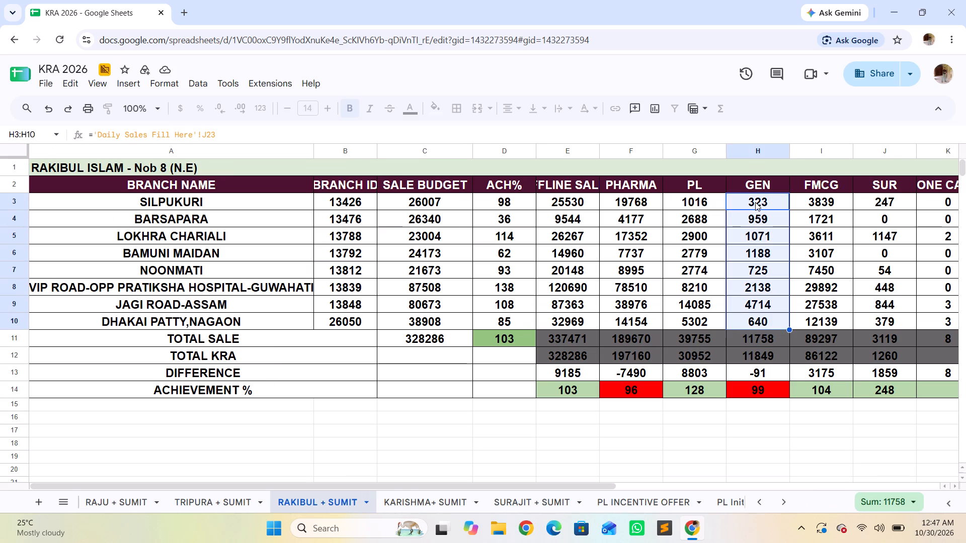
pyautogui.hotkey('ctrl', 'c')
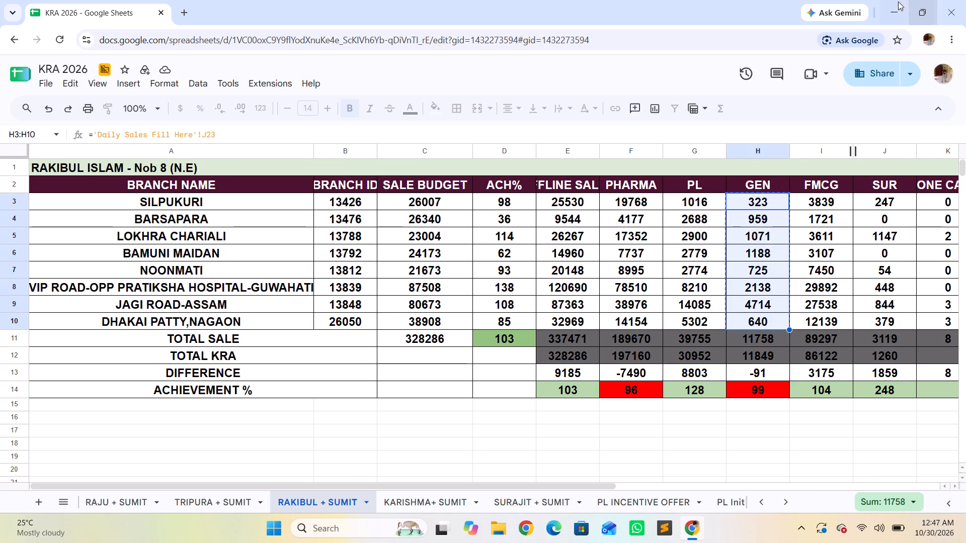
# Minimise the browser and open Rakibul's GEN report workbook from the desktop.
pyautogui.click(895, 2)
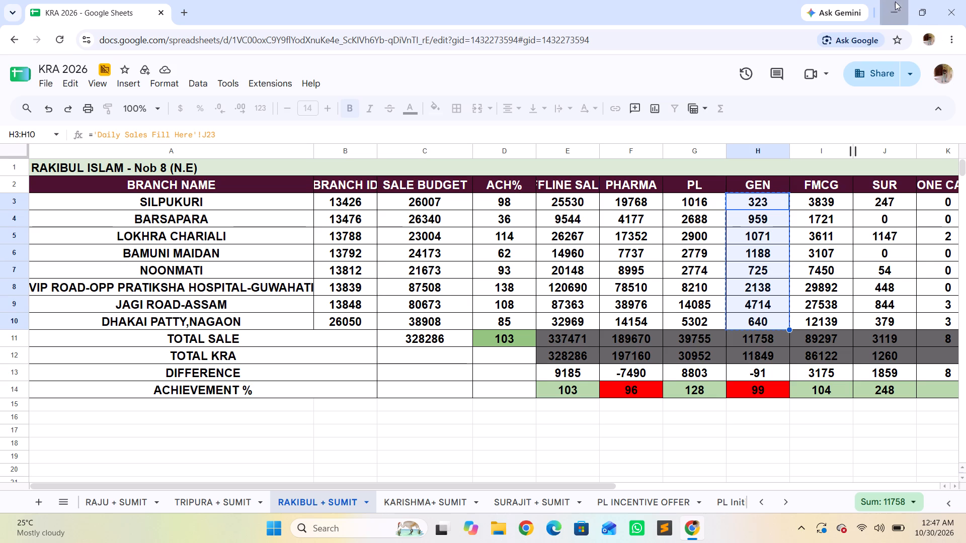
pyautogui.doubleClick(72, 381)
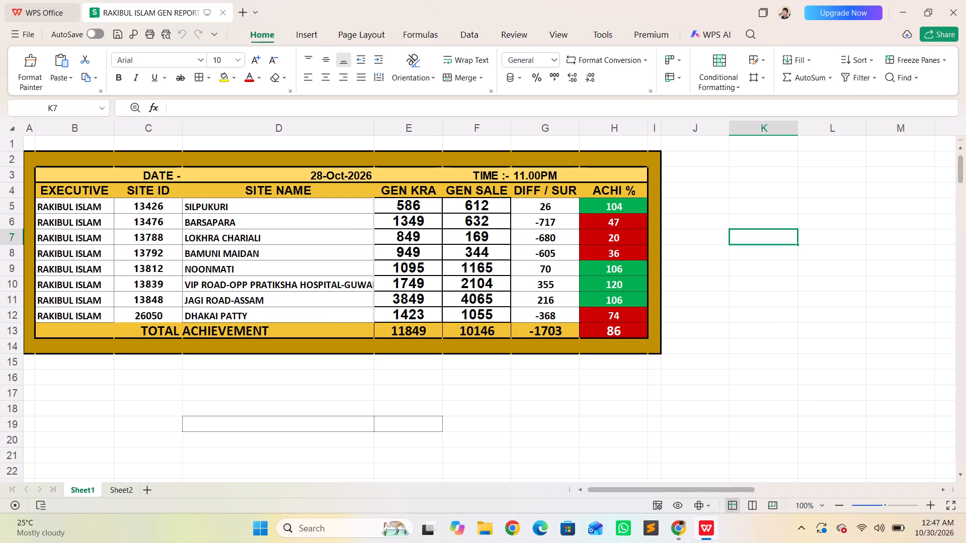
# Minimise the GEN report workbook and launch Kuro from the desktop.
pyautogui.click(892, 0)
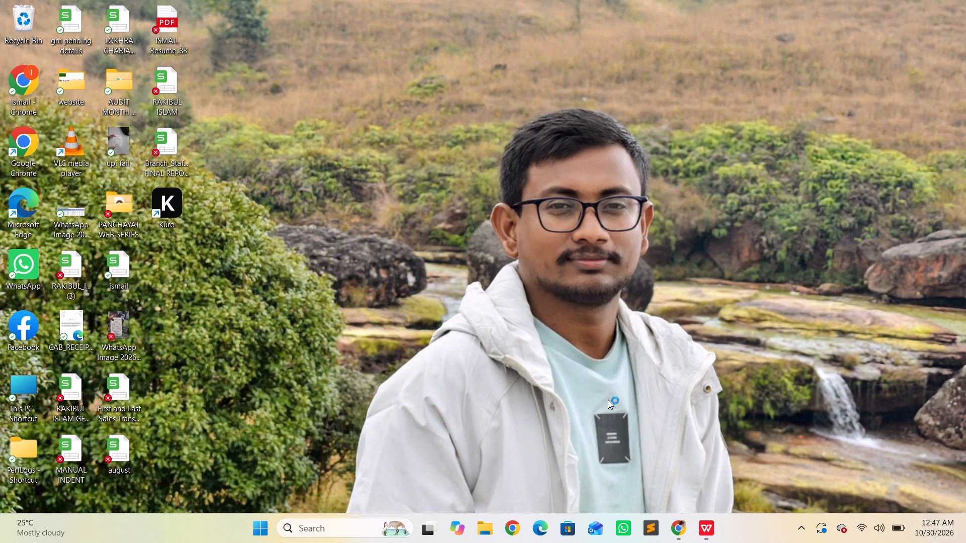
pyautogui.doubleClick(164, 204)
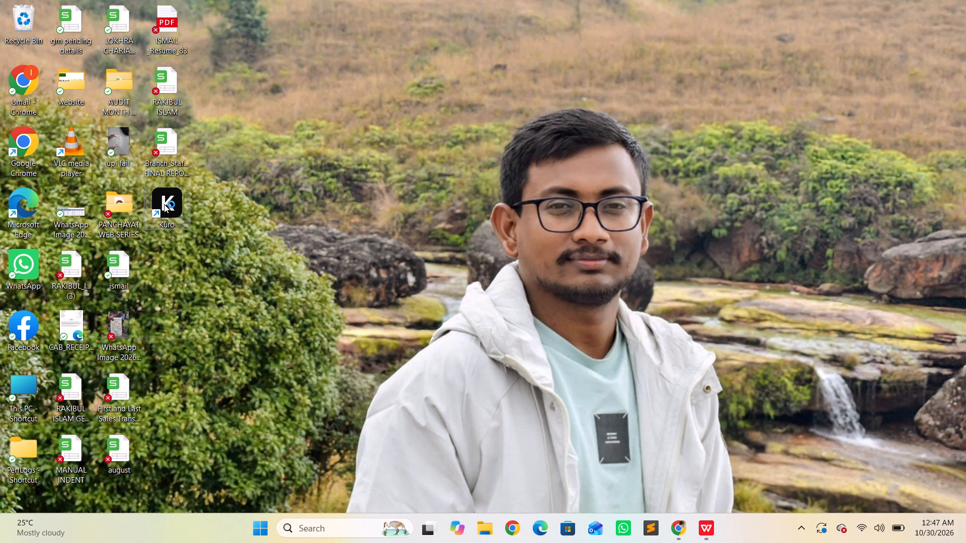
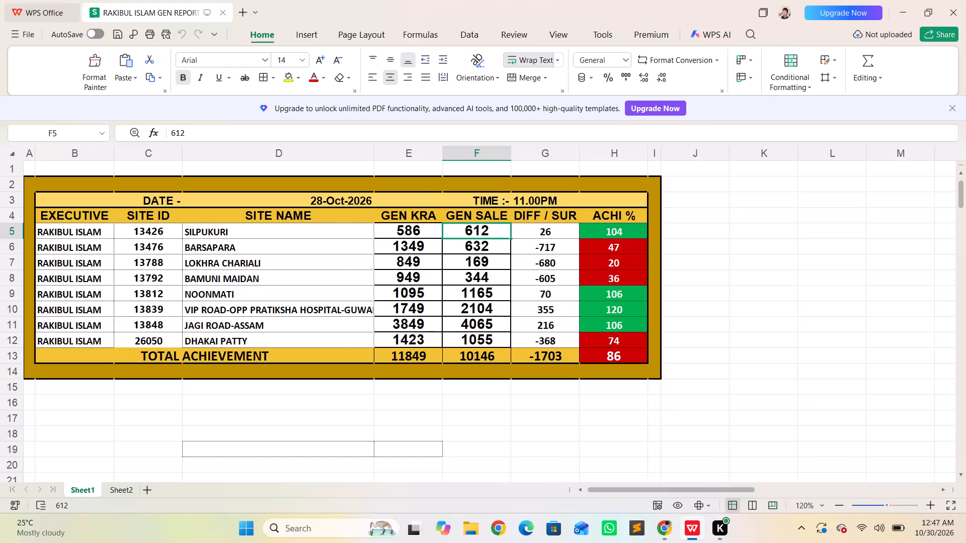
# Paste the copied GEN figures over the GEN SALE values of all eight branches in F5:F12.
pyautogui.hotkey('shift', 'Down')
pyautogui.hotkey('shift', 'Down')
pyautogui.hotkey('shift', 'Down')
pyautogui.hotkey('shift', 'Down')
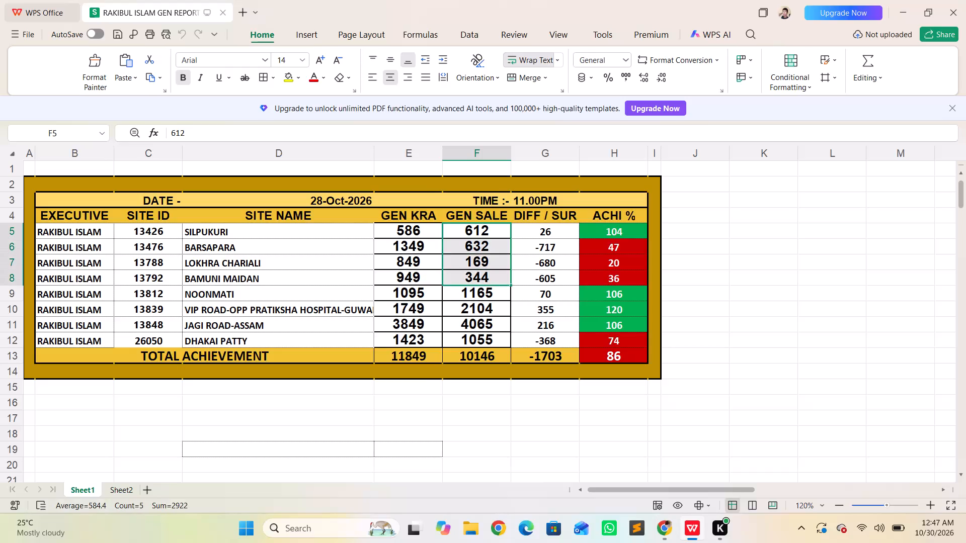
pyautogui.hotkey('shift', 'Down')
pyautogui.hotkey('shift', 'Down')
pyautogui.hotkey('shift', 'Down')
pyautogui.hotkey('ctrl', 'v')
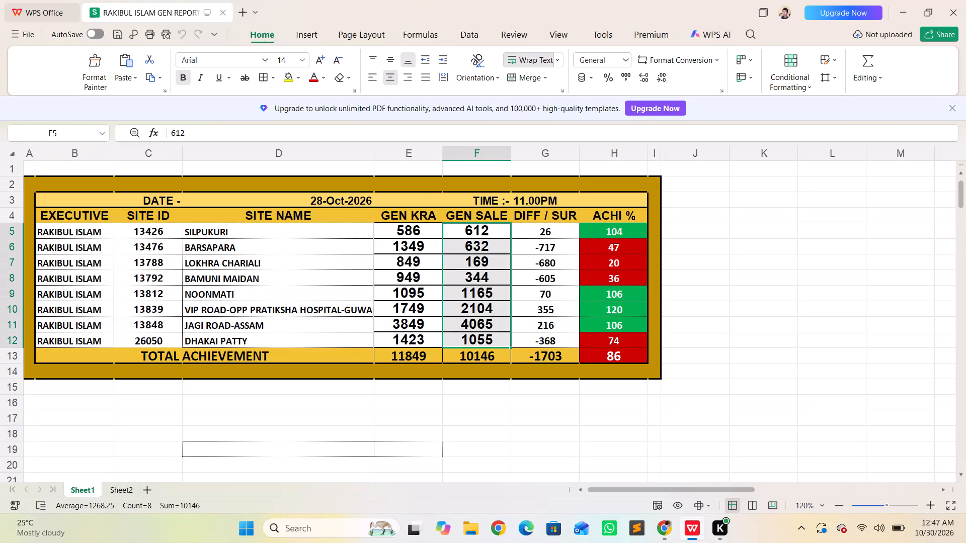